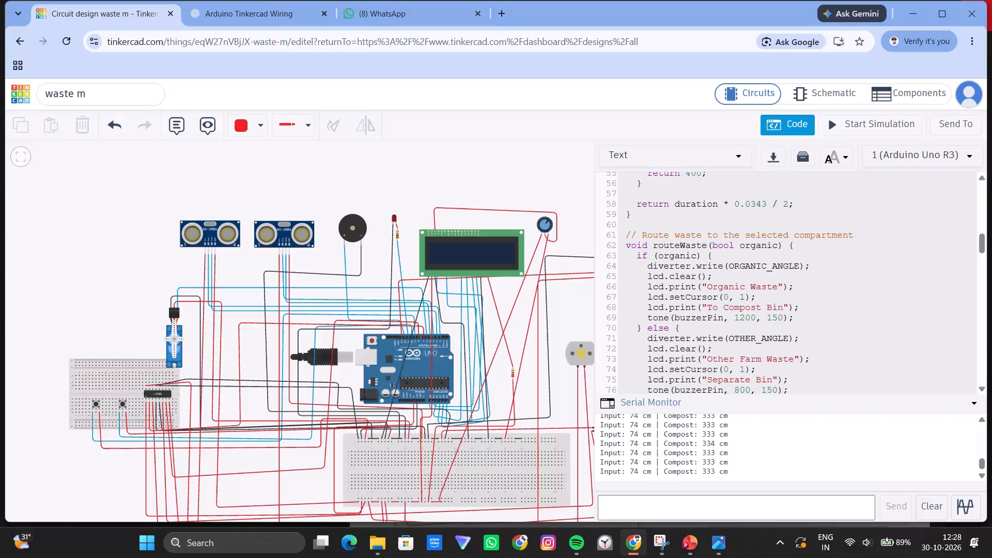
Put away the browser, file explorer, snipping and photo viewer windows and switch to the group 13 presentation in PowerPoint.
{"action": "left_click", "coordinate": [920, 11]}
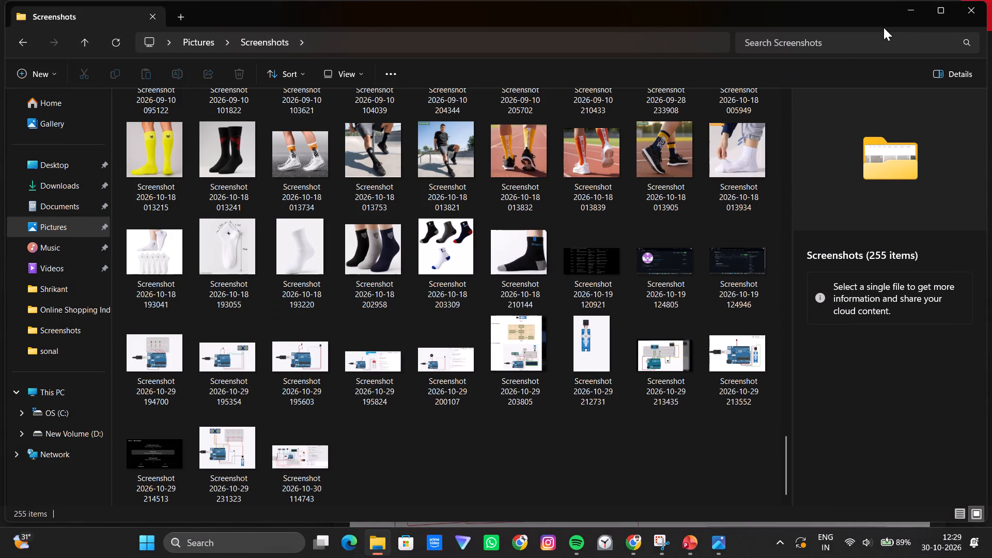
{"action": "left_click", "coordinate": [907, 12]}
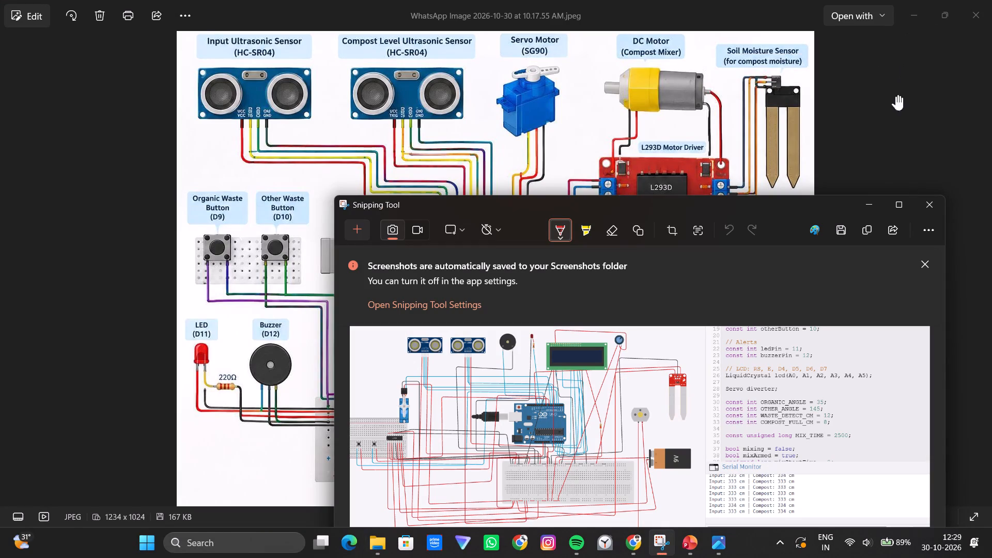
{"action": "left_click", "coordinate": [922, 202]}
{"action": "left_click", "coordinate": [982, 20]}
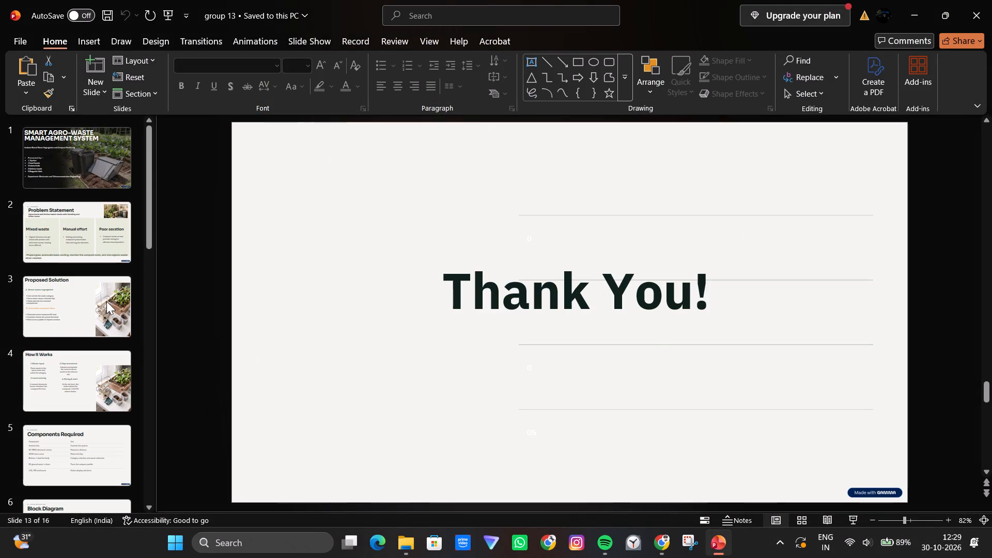
Remove the space between the number 1. and the first presenter's name on the title slide.
{"action": "left_click", "coordinate": [83, 175]}
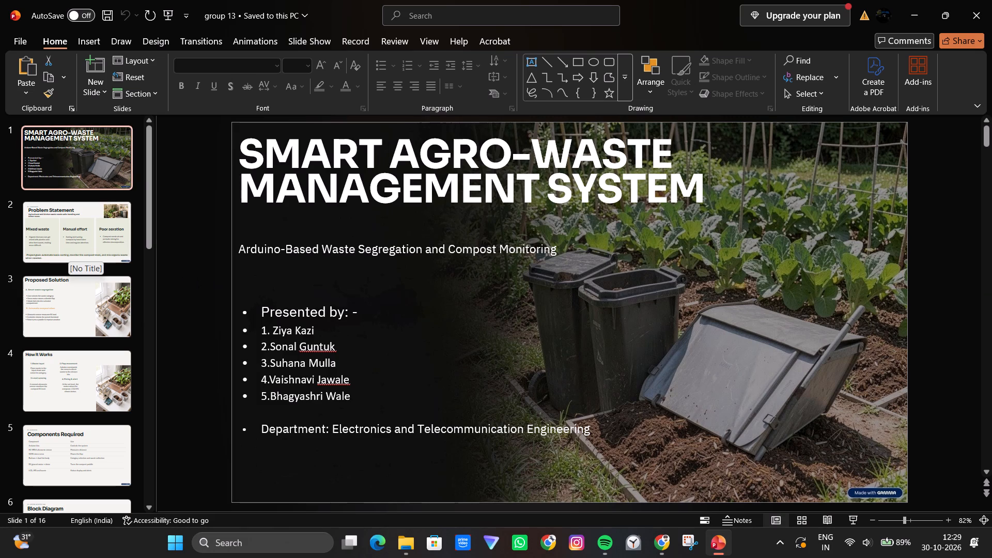
{"action": "left_click", "coordinate": [272, 333]}
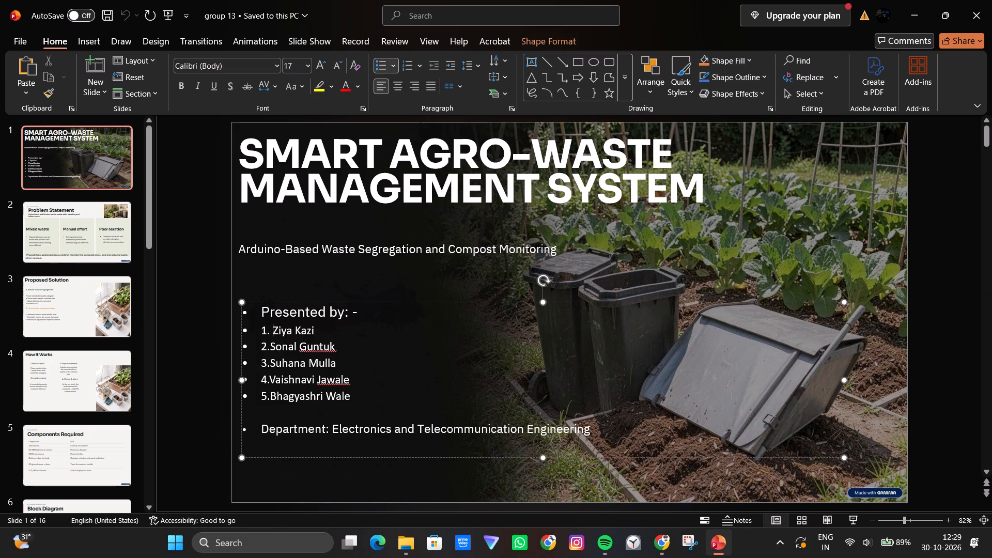
{"action": "key", "text": "BackSpace"}
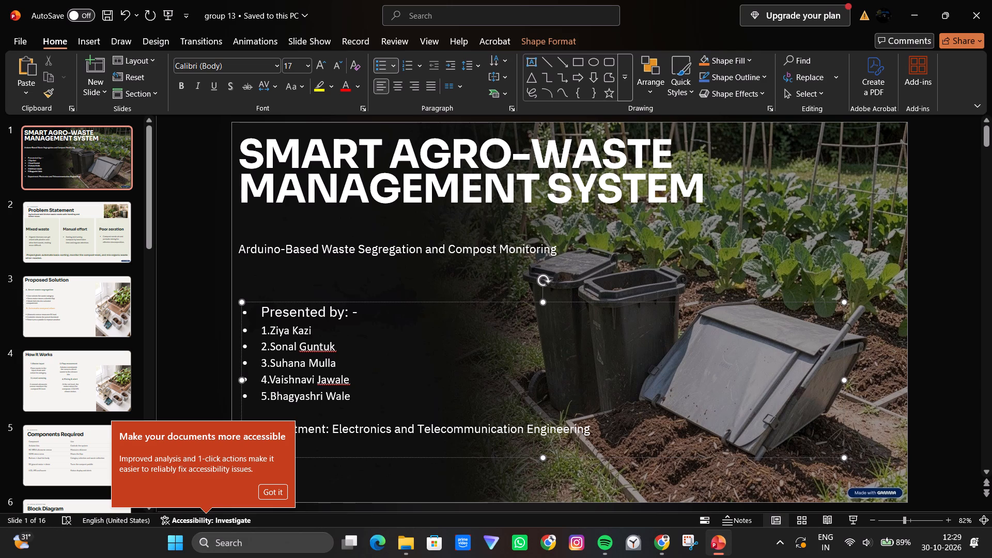
Reduce the height of the project goal text box on the Problem Statement slide by lowering its top edge slightly.
{"action": "left_click", "coordinate": [90, 236]}
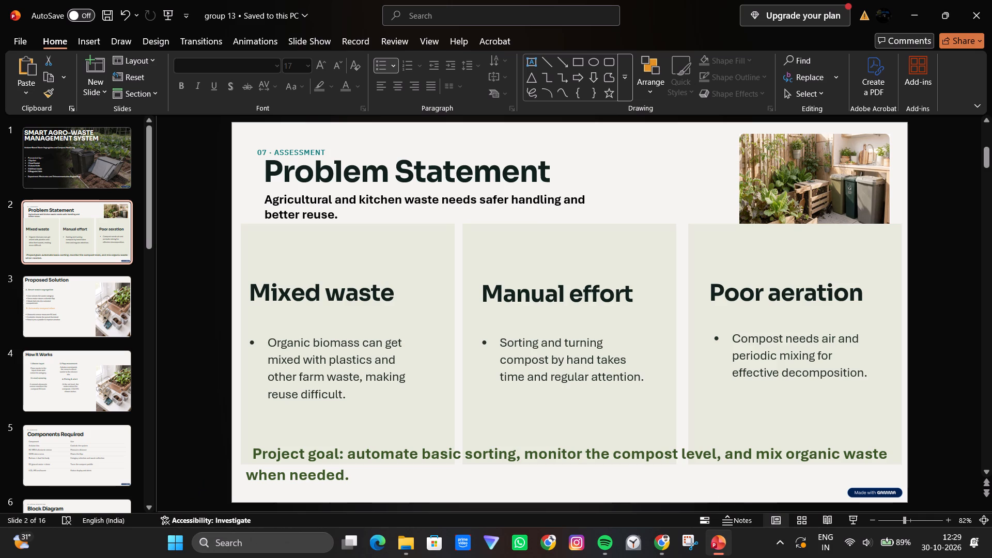
{"action": "left_click", "coordinate": [251, 452]}
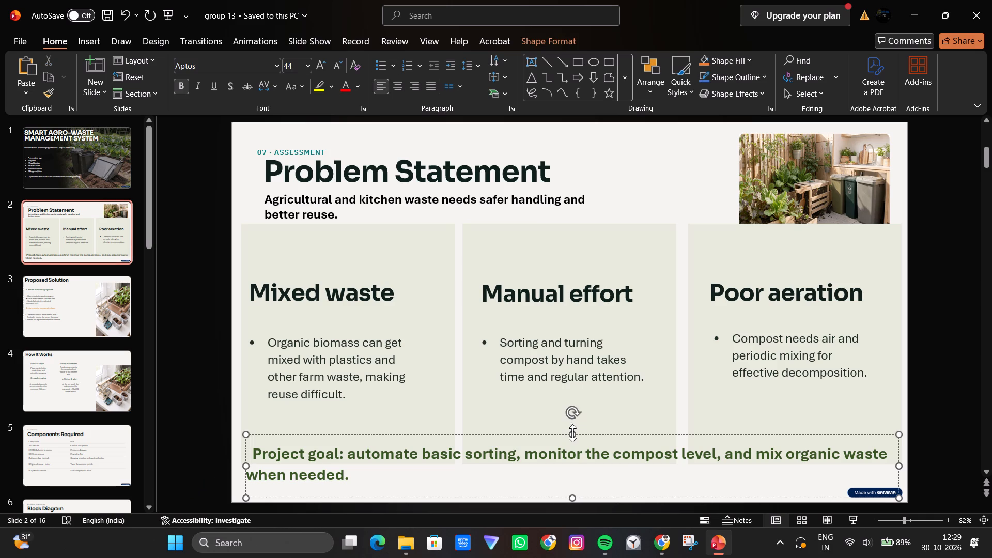
{"action": "left_click_drag", "start_coordinate": [572, 433], "coordinate": [572, 437]}
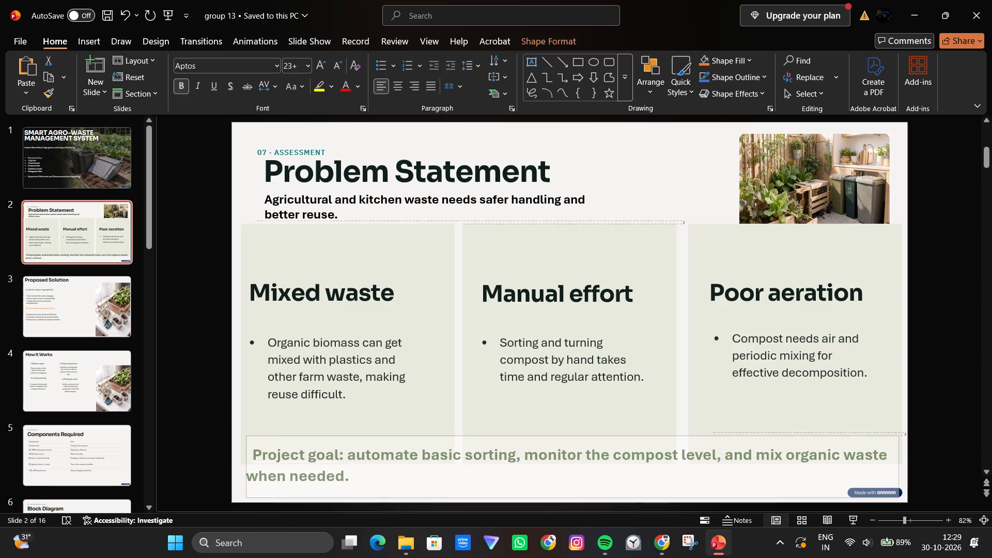
{"action": "left_click_drag", "start_coordinate": [572, 437], "coordinate": [572, 448]}
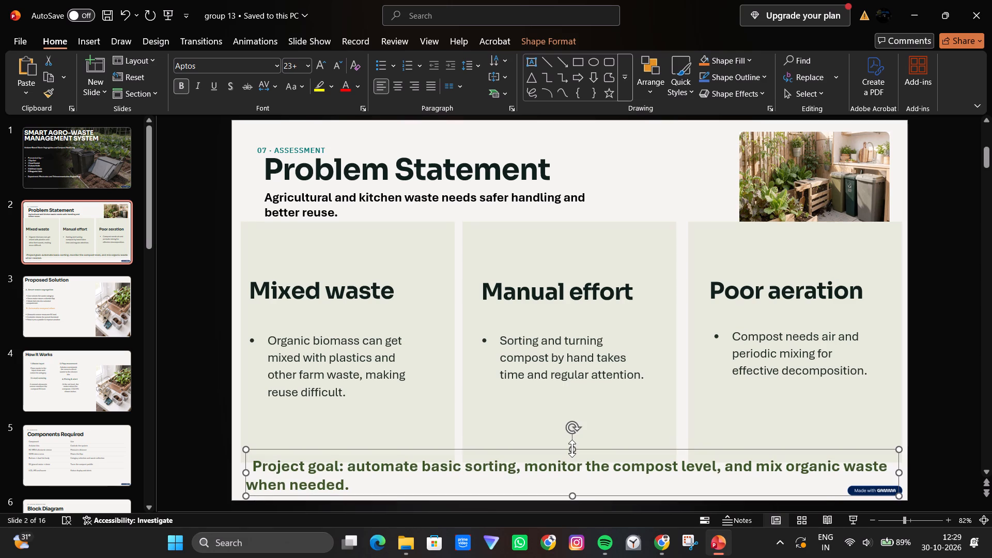
Set the font size of the whole project goal sentence to 19.
{"action": "left_click", "coordinate": [257, 468]}
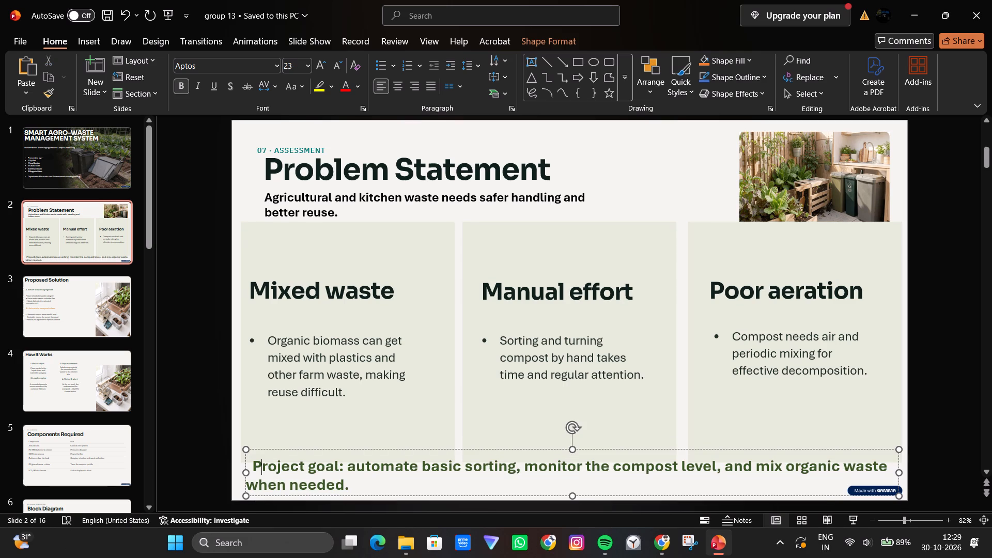
{"action": "key", "text": "Left"}
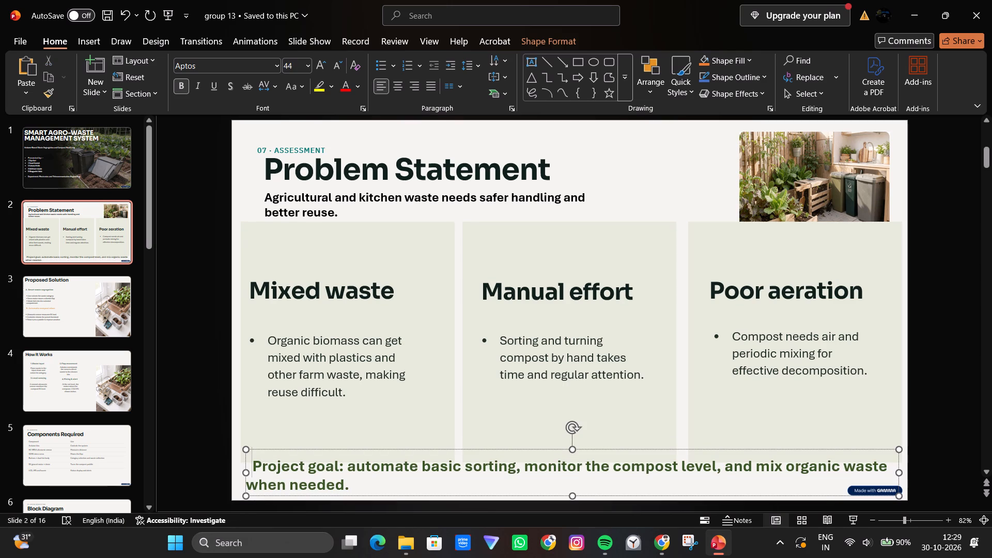
{"action": "key", "text": "shift+Down"}
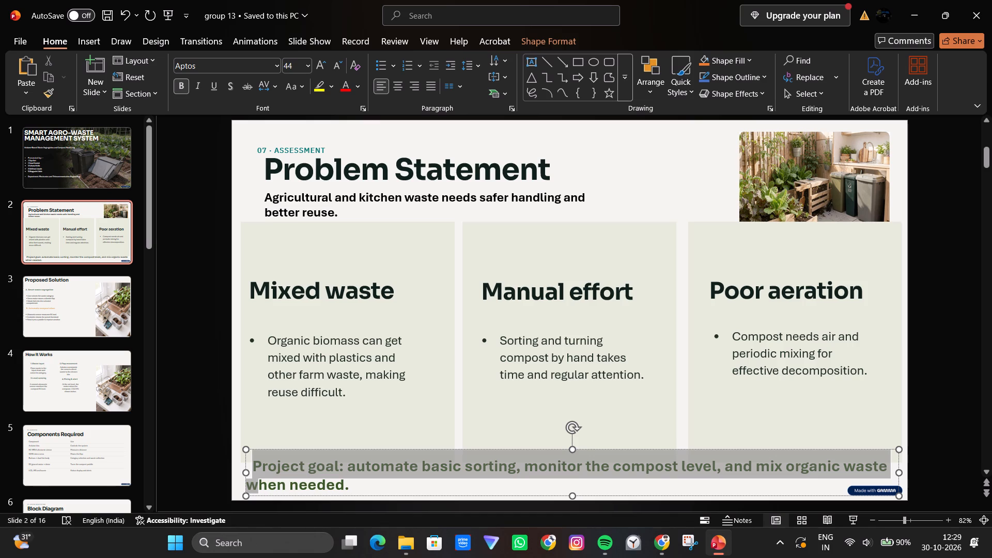
{"action": "key", "text": "shift+Down"}
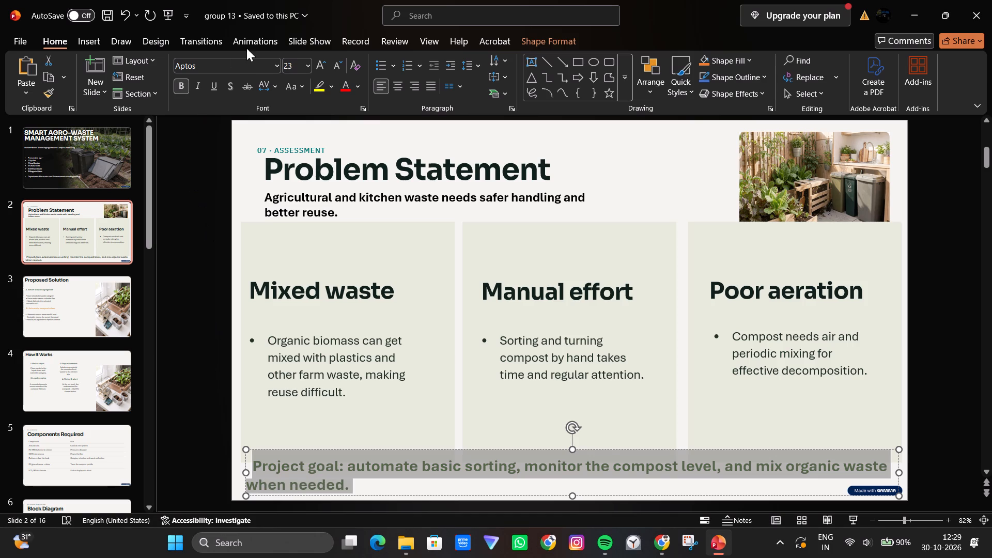
{"action": "left_click", "coordinate": [308, 68]}
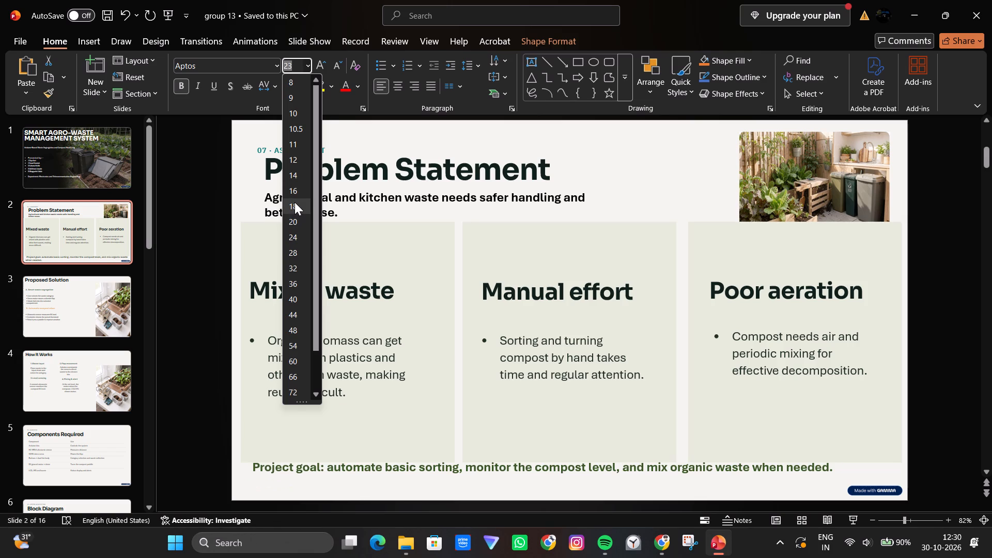
{"action": "left_click", "coordinate": [295, 202]}
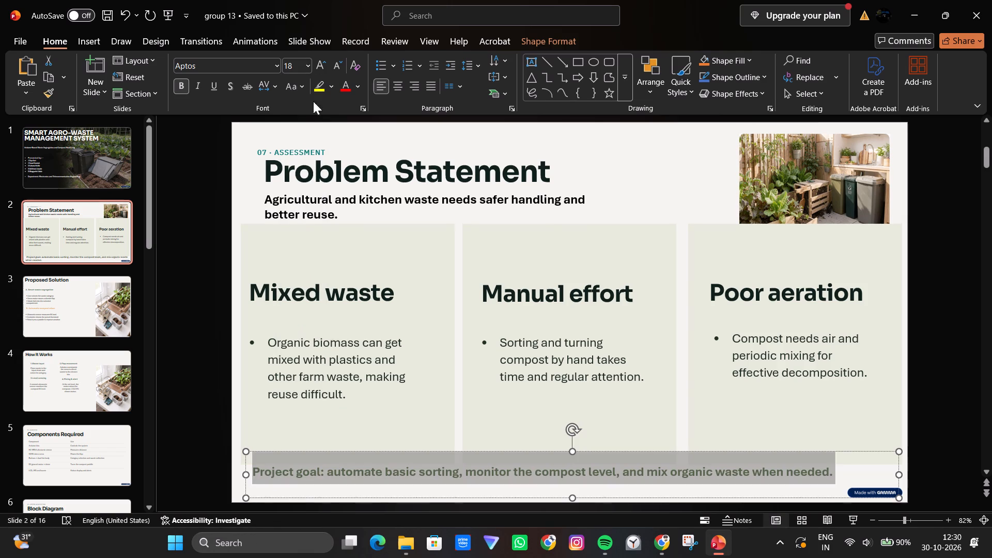
{"action": "left_click", "coordinate": [289, 68]}
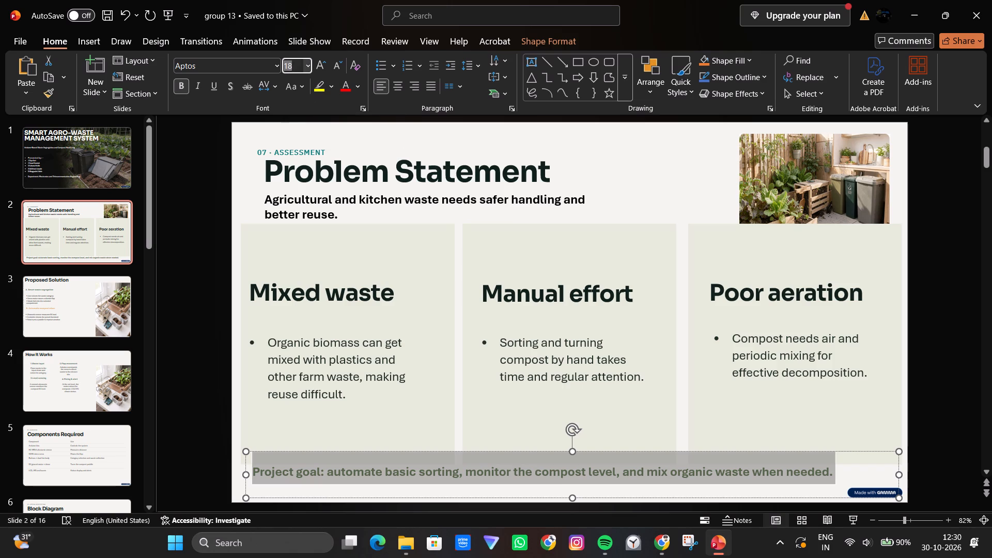
{"action": "left_click", "coordinate": [289, 68]}
{"action": "key", "text": "Right"}
{"action": "key", "text": "BackSpace"}
{"action": "key", "text": "9"}
{"action": "key", "text": "Return"}
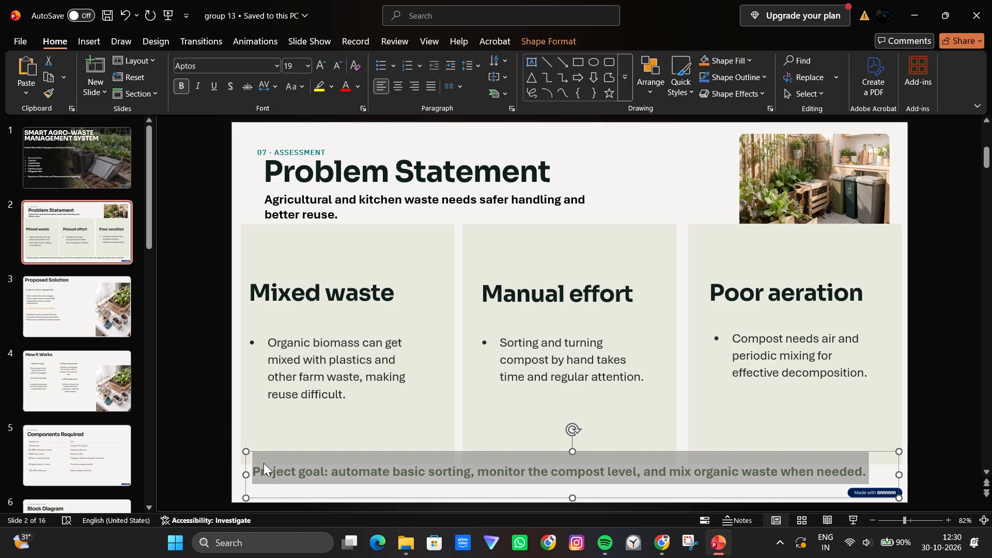
Centre the project goal sentence within its text box.
{"action": "left_click", "coordinate": [394, 84]}
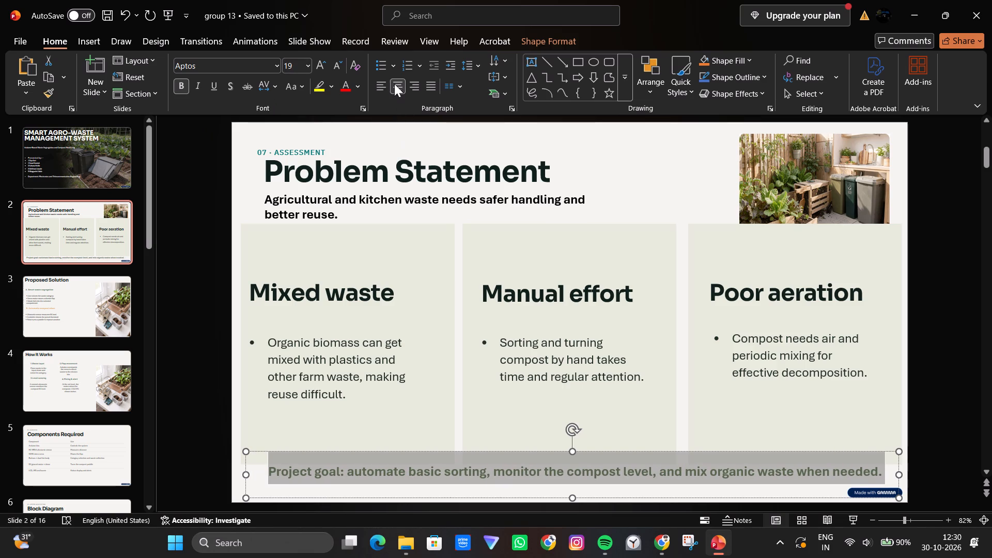
{"action": "left_click", "coordinate": [234, 345]}
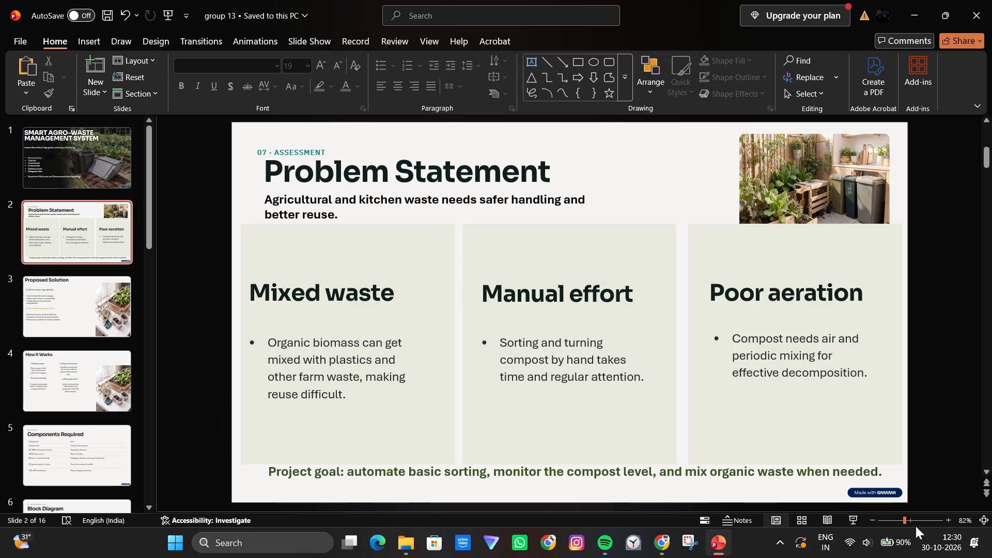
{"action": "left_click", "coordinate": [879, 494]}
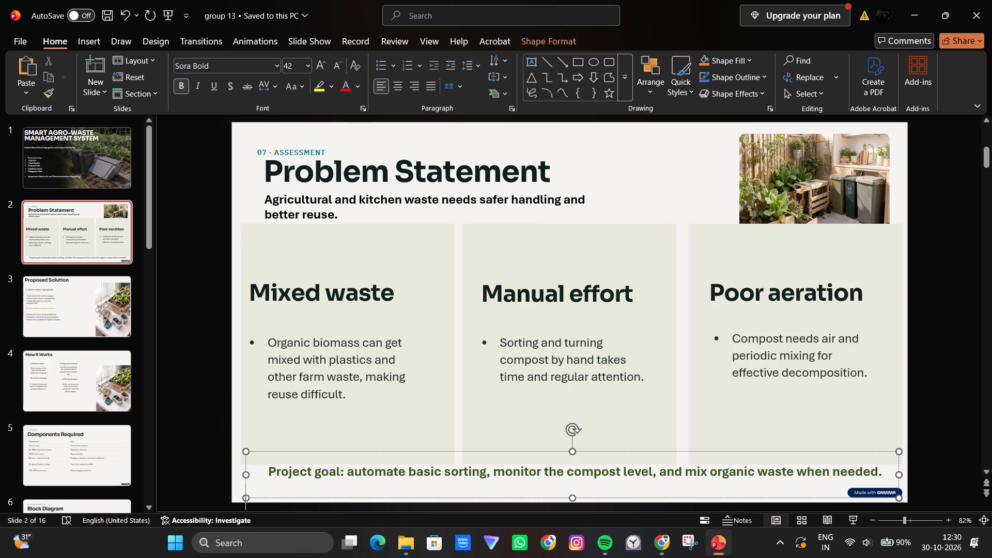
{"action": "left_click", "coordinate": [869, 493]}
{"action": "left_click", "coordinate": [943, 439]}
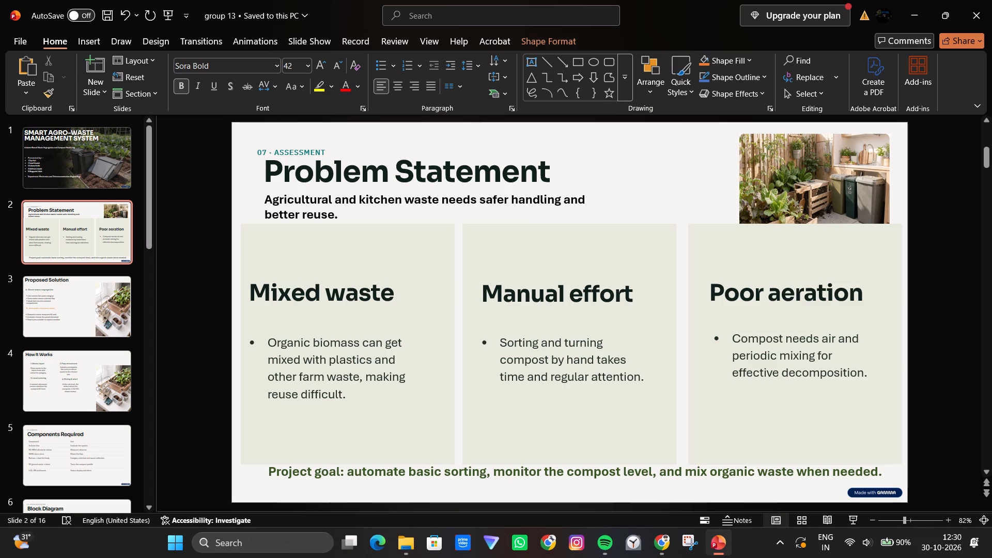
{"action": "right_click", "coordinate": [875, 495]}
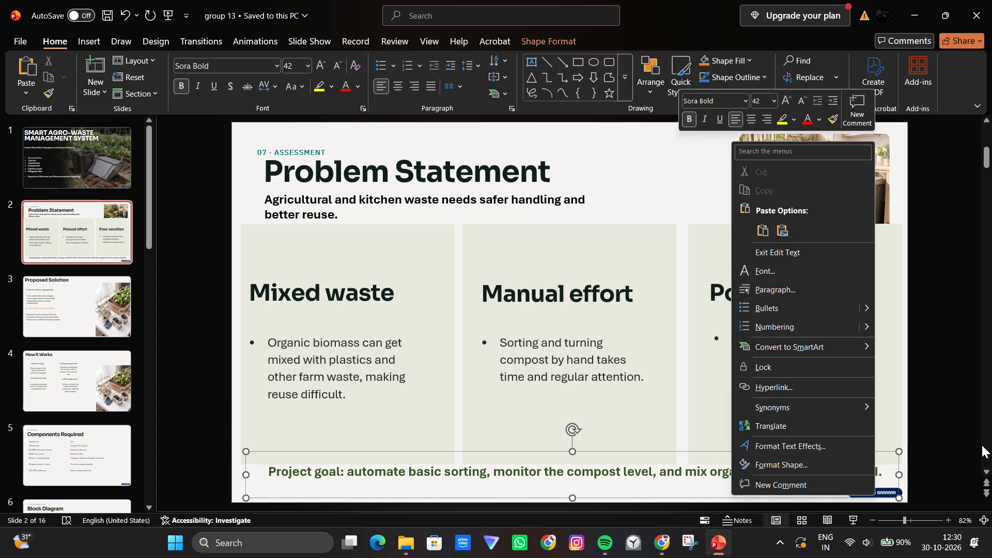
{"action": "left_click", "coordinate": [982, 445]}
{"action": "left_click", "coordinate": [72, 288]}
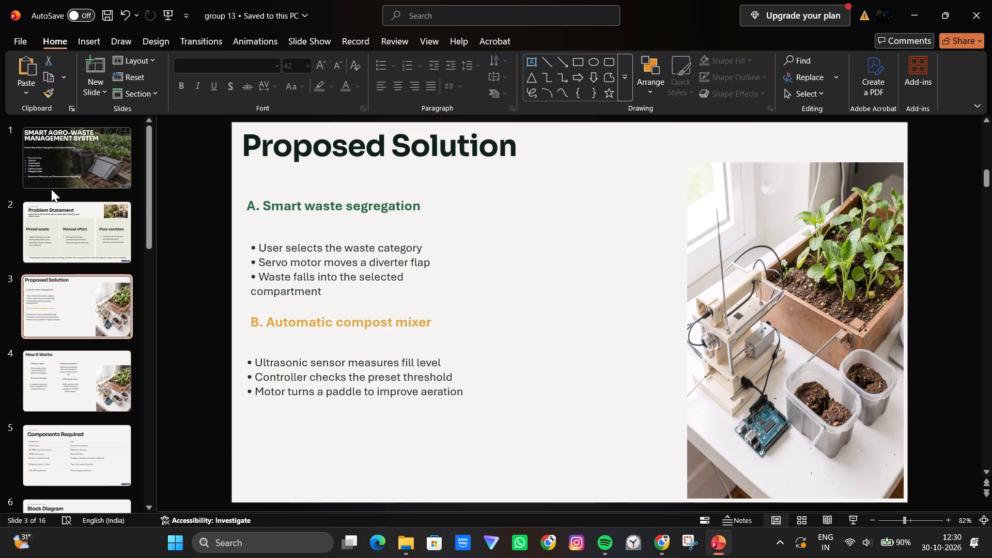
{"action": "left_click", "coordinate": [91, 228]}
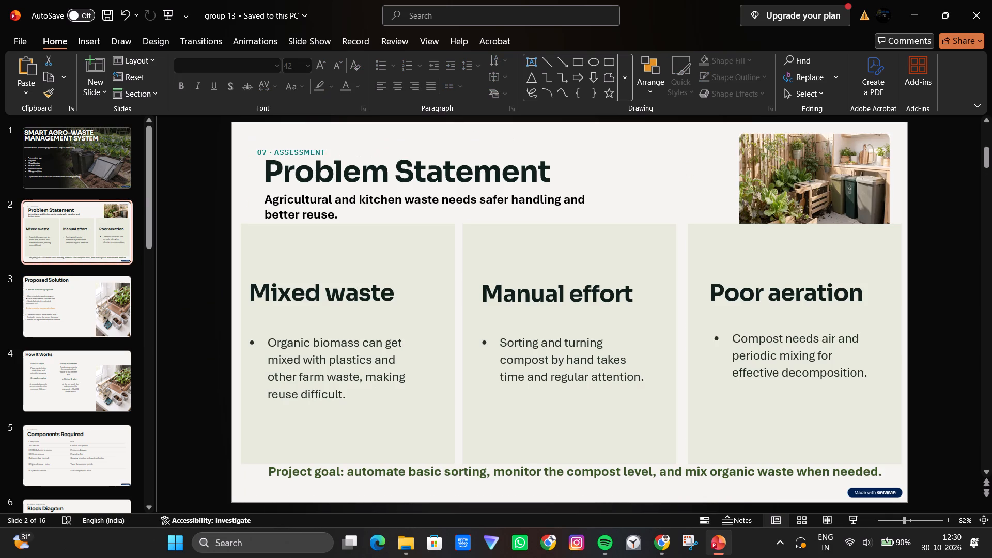
Extend the Poor aeration card down to the slide's bottom edge so it covers the Made with Gamma badge.
{"action": "left_click", "coordinate": [769, 444]}
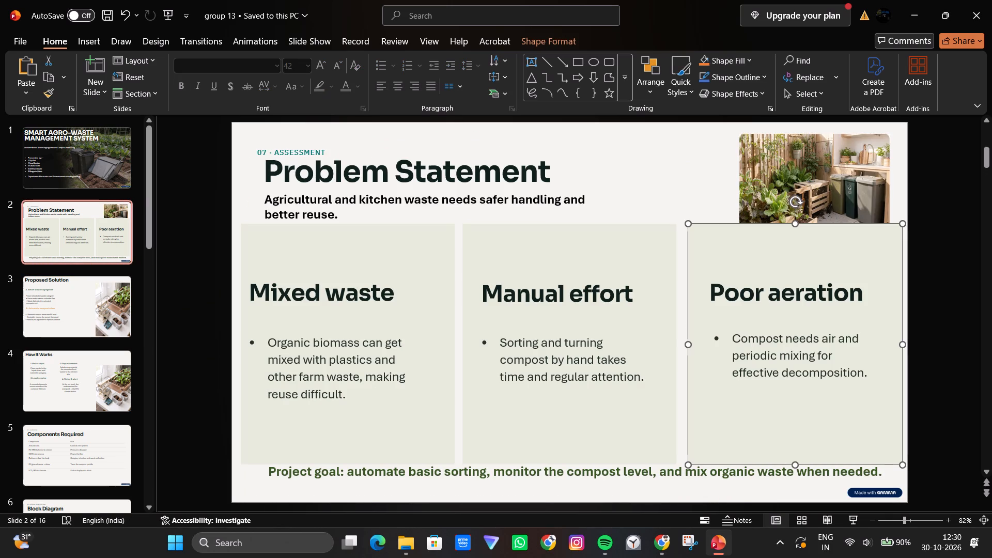
{"action": "left_click_drag", "start_coordinate": [796, 464], "coordinate": [797, 468]}
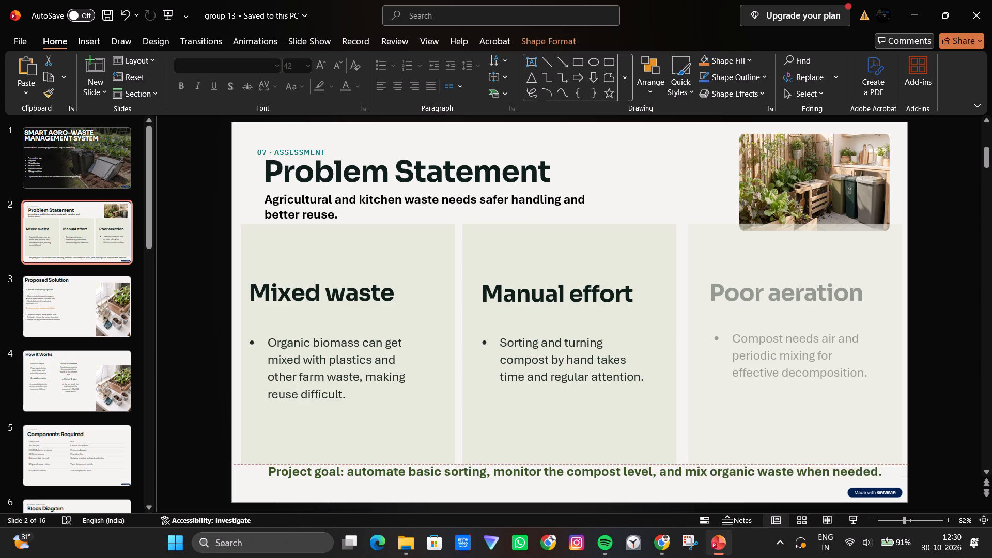
{"action": "left_click_drag", "start_coordinate": [797, 468], "coordinate": [809, 494]}
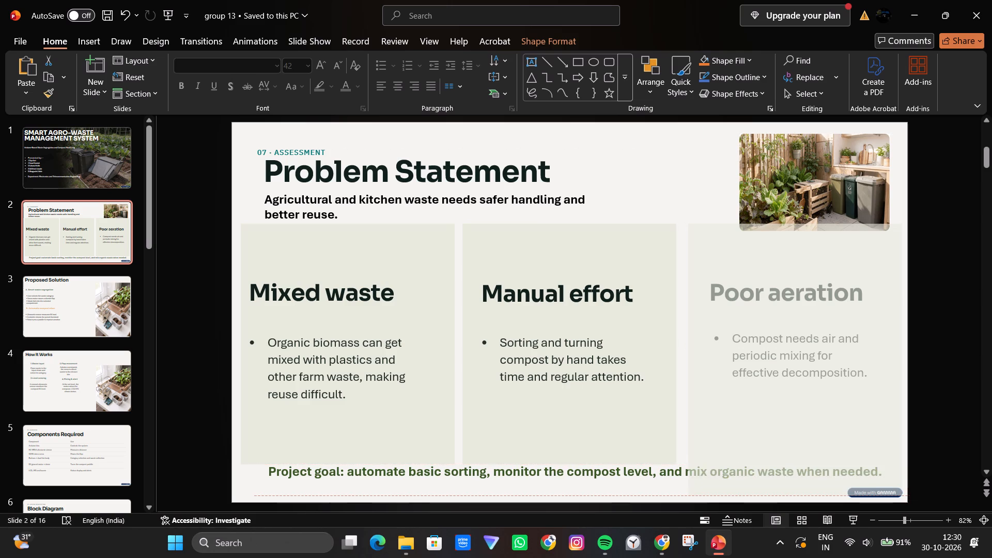
{"action": "left_click_drag", "start_coordinate": [809, 494], "coordinate": [811, 502]}
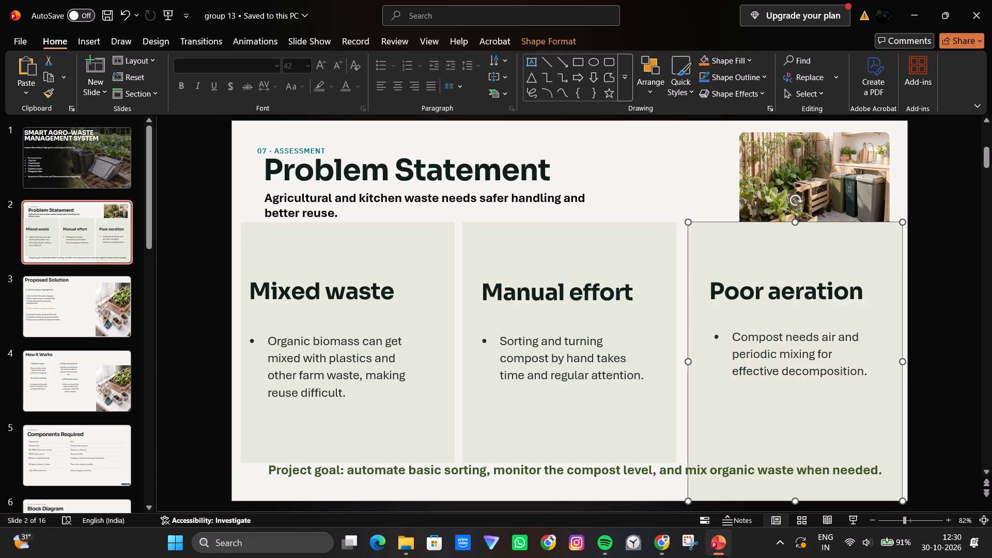
{"action": "left_click", "coordinate": [950, 291]}
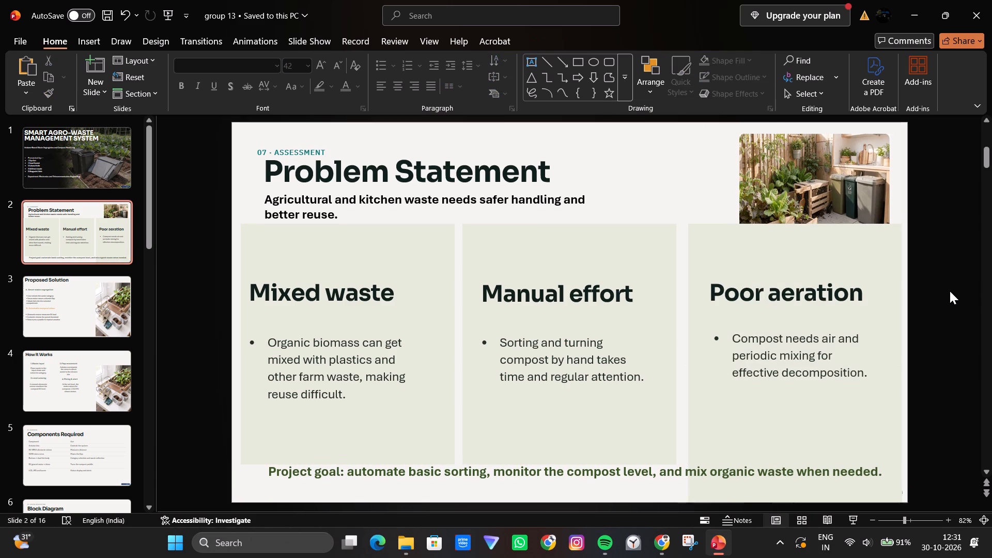
Delete the 07 · ASSESSMENT section label above the title on the Problem Statement slide.
{"action": "left_click", "coordinate": [59, 303]}
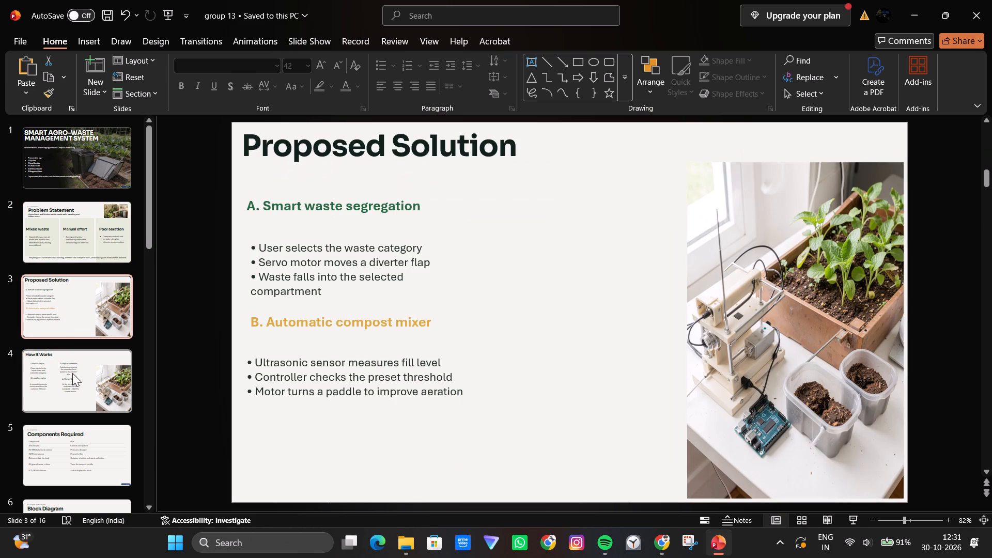
{"action": "left_click", "coordinate": [58, 228]}
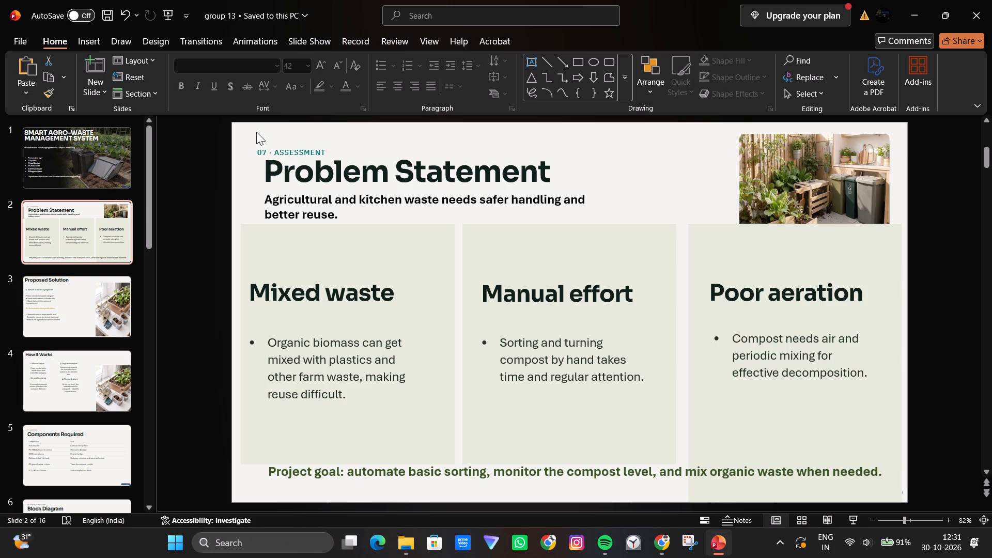
{"action": "left_click", "coordinate": [326, 151]}
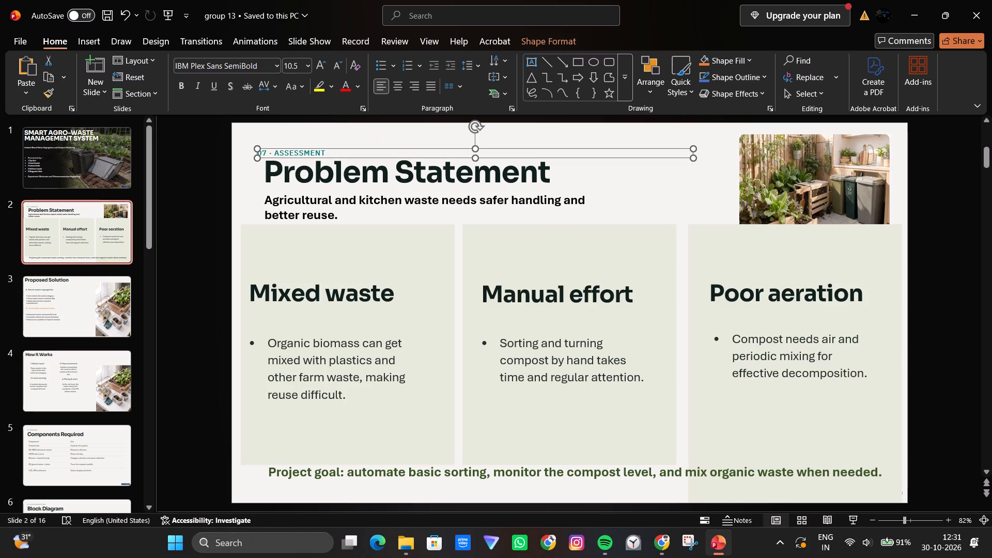
{"action": "key", "text": "BackSpace"}
Move the Proposed Solution slide's title down one line by inserting a blank line before it.
{"action": "left_click", "coordinate": [88, 312]}
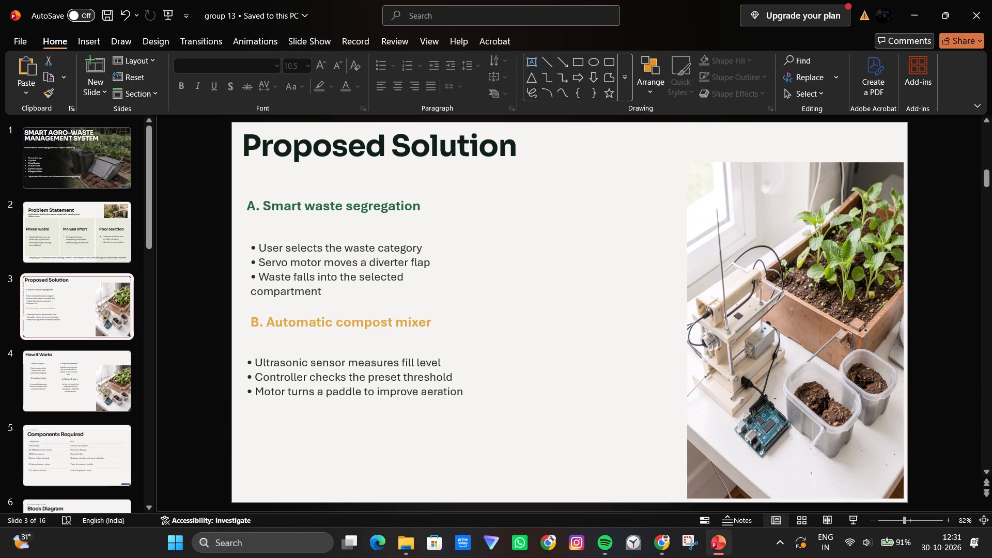
{"action": "left_click", "coordinate": [284, 146]}
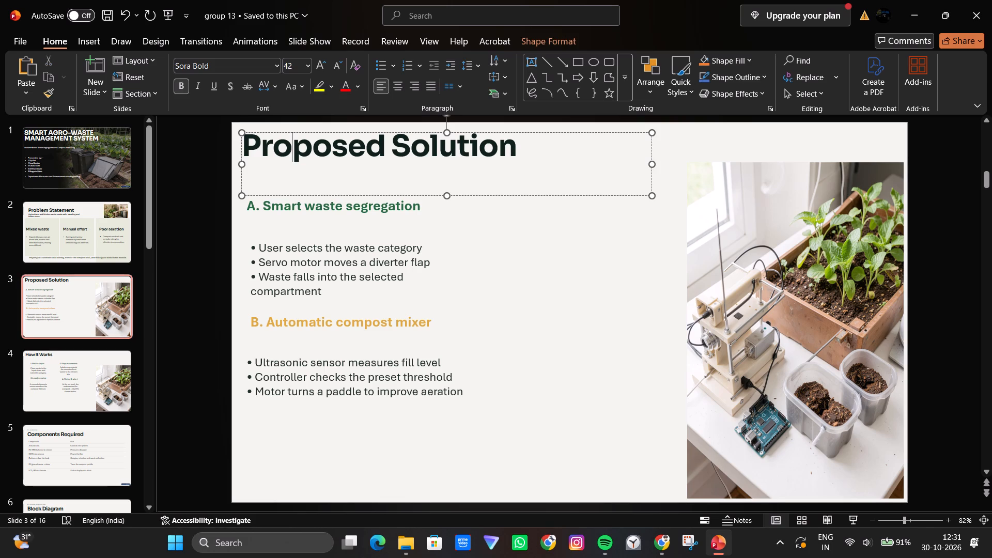
{"action": "left_click", "coordinate": [246, 142]}
{"action": "key", "text": "Return"}
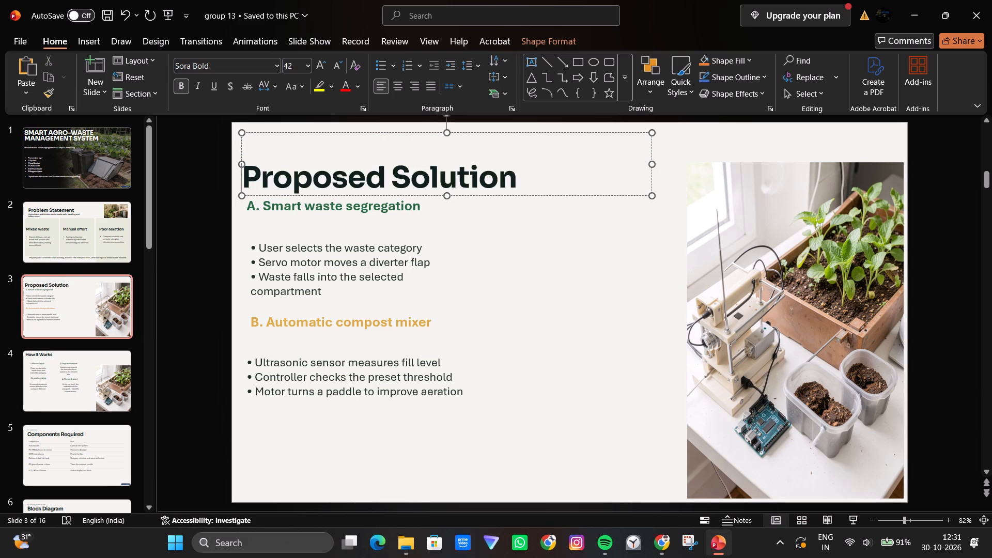
{"action": "left_click", "coordinate": [453, 236]}
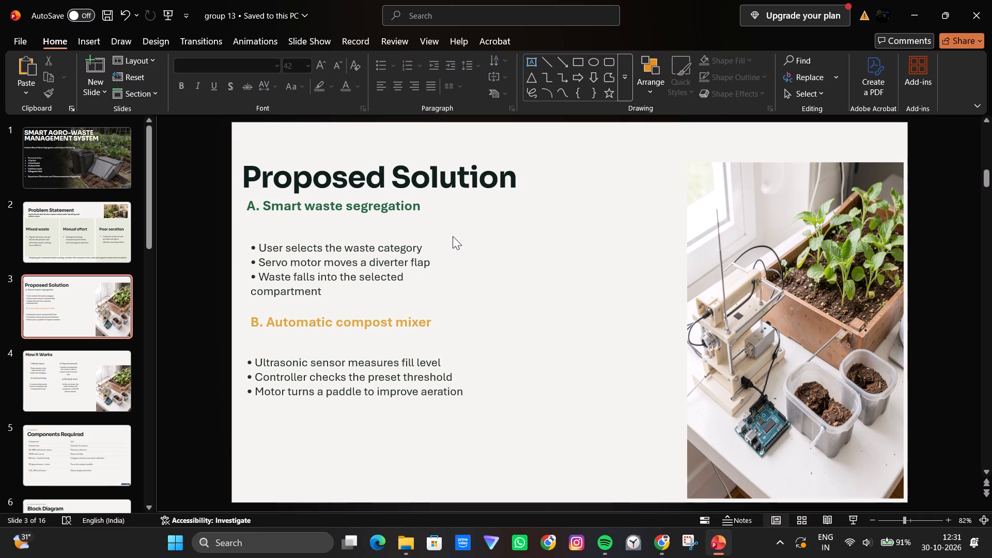
{"action": "left_click", "coordinate": [106, 208]}
{"action": "left_click", "coordinate": [82, 303]}
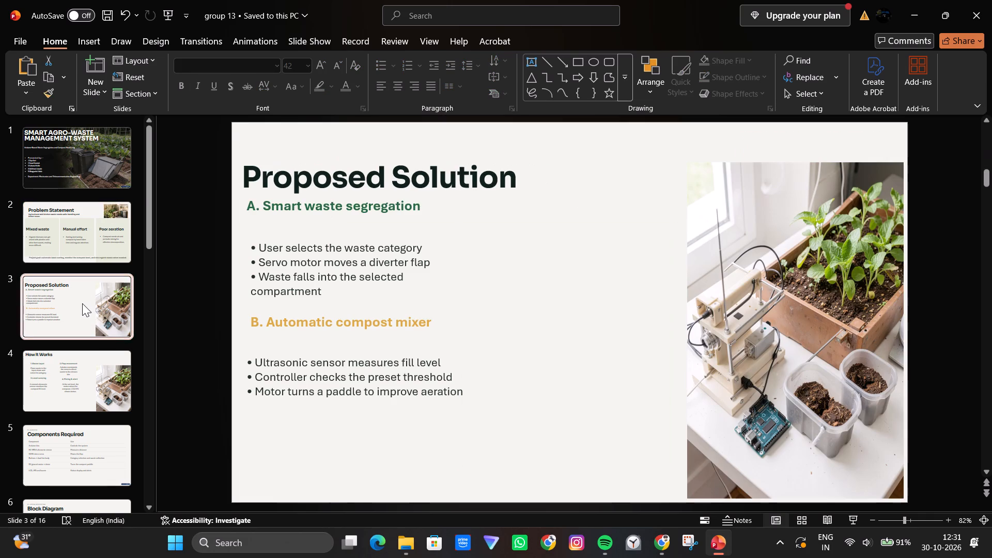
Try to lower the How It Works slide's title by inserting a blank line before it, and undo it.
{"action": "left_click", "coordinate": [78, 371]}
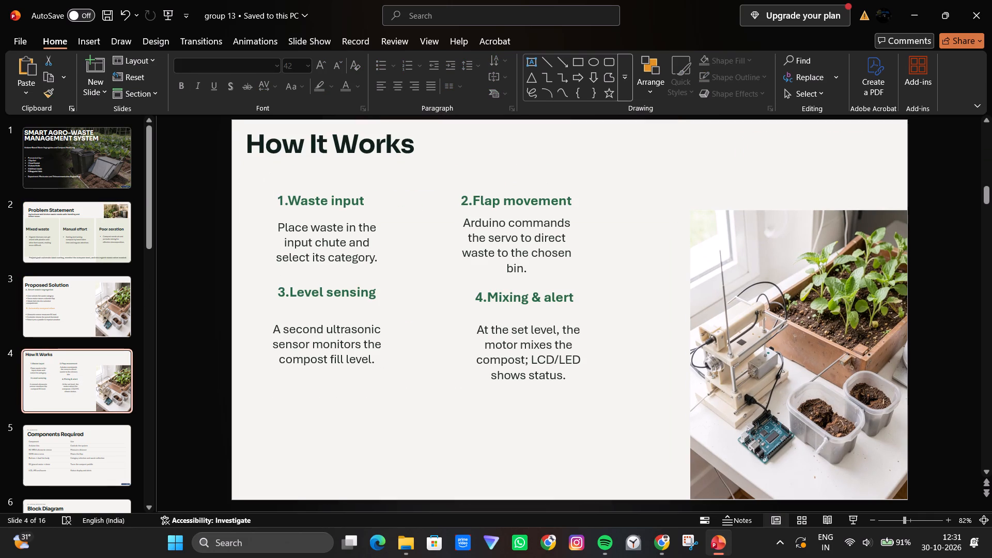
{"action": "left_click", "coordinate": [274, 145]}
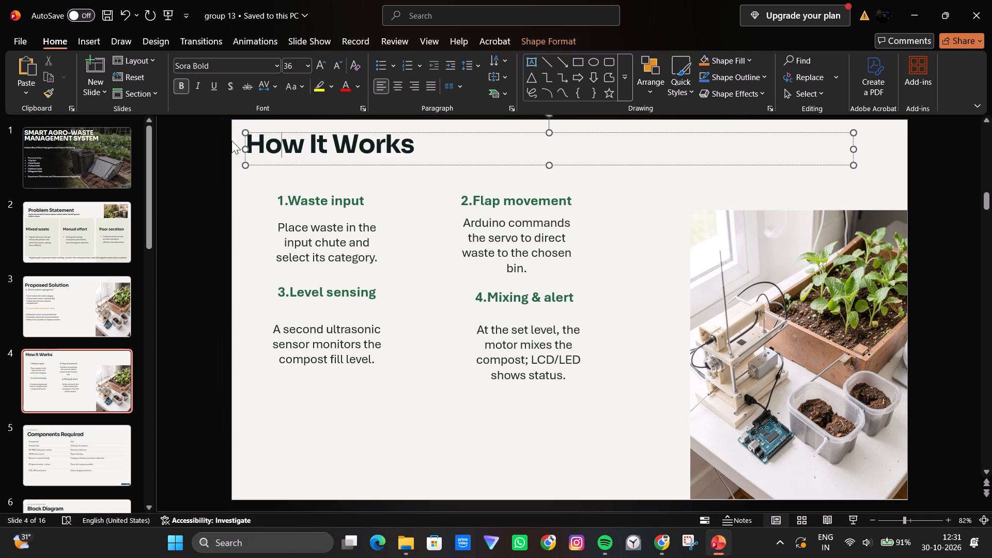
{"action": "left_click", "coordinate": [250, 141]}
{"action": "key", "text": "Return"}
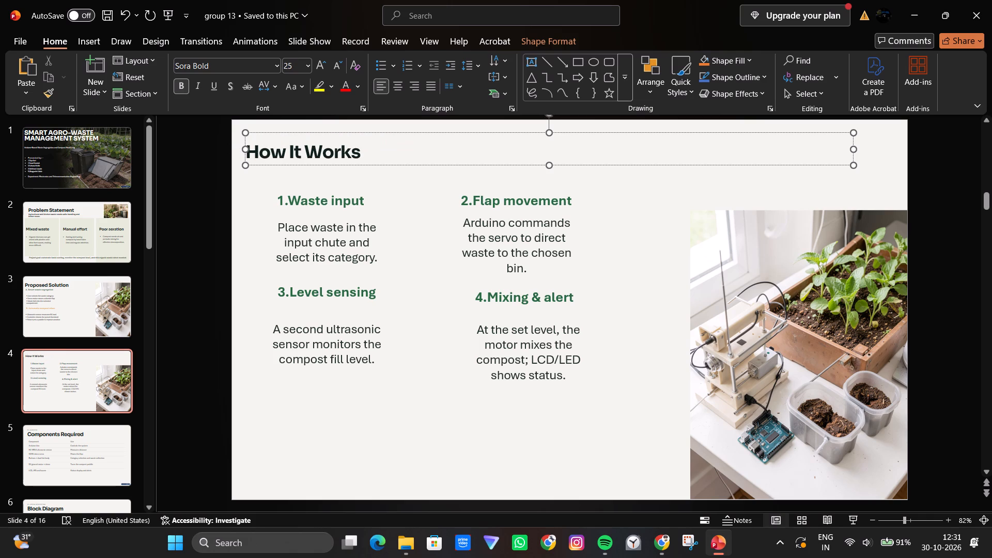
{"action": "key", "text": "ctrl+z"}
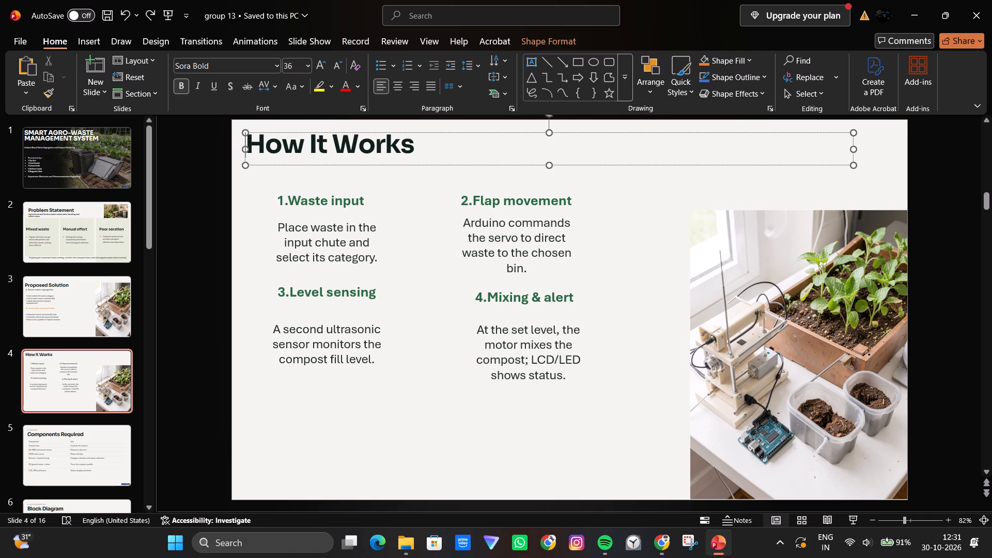
Delete the 02 · HARDWARE section label above the title on the Components Required slide.
{"action": "left_click", "coordinate": [80, 446]}
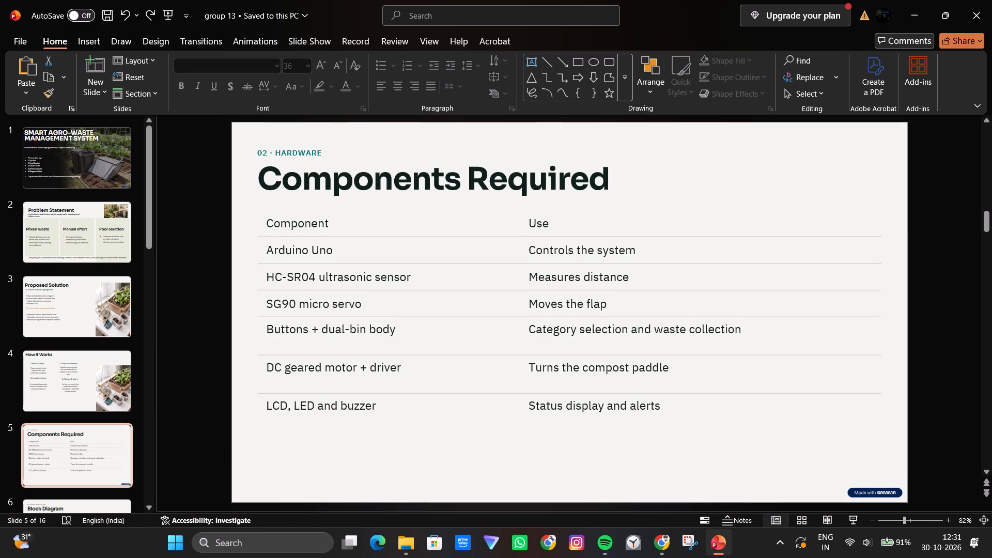
{"action": "left_click", "coordinate": [300, 148]}
{"action": "key", "text": "BackSpace"}
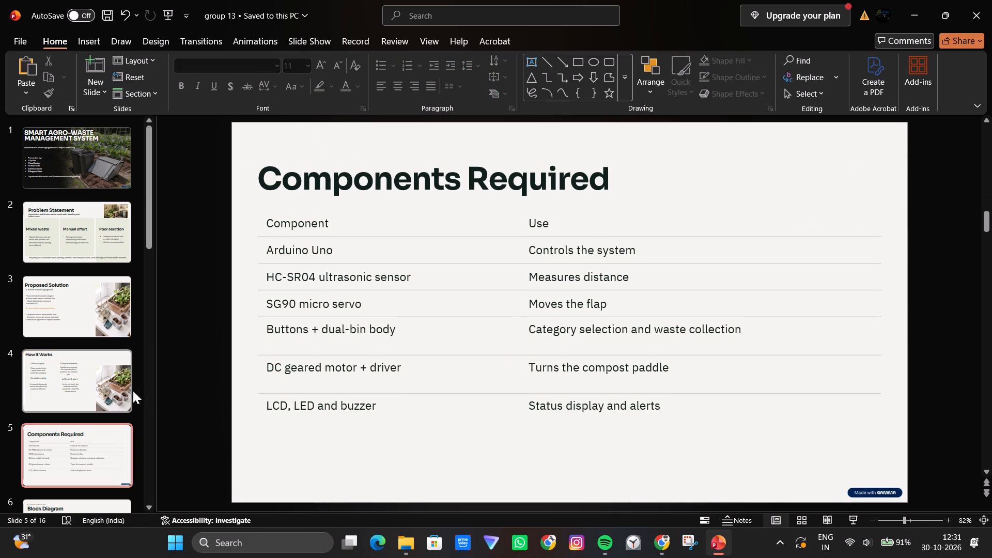
From the Block Diagram slide, switch to Tinkercad in Chrome and examine the whole waste m circuit without its code.
{"action": "scroll", "coordinate": [128, 386], "scroll_direction": "down", "scroll_amount": 1}
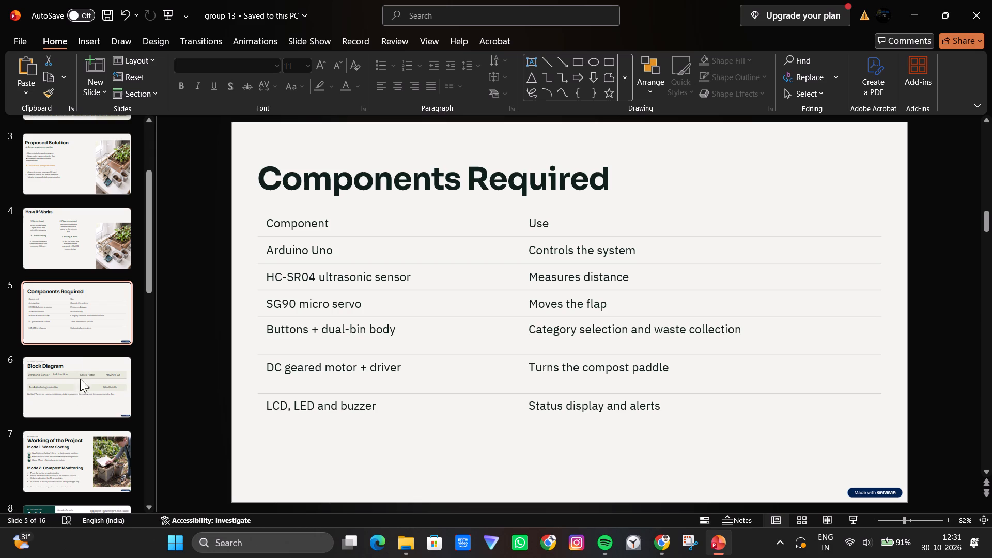
{"action": "left_click", "coordinate": [80, 393]}
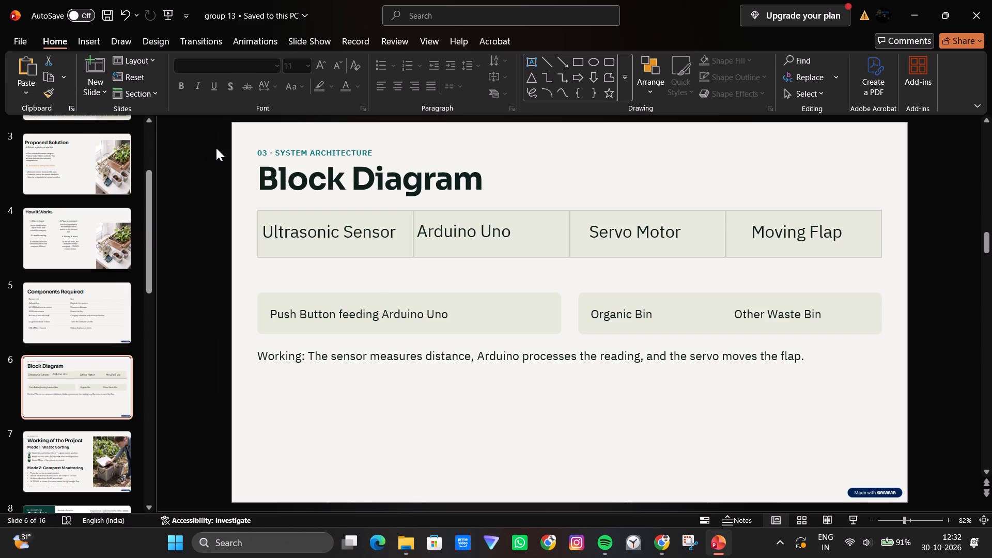
{"action": "left_click", "coordinate": [670, 546]}
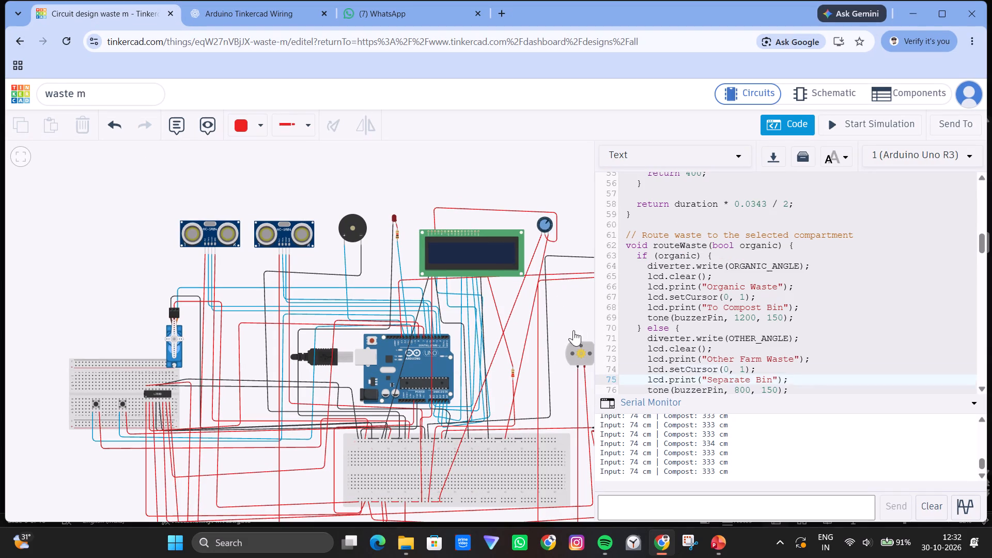
{"action": "scroll", "coordinate": [476, 312], "scroll_direction": "down", "scroll_amount": 4}
{"action": "left_click", "coordinate": [529, 209]}
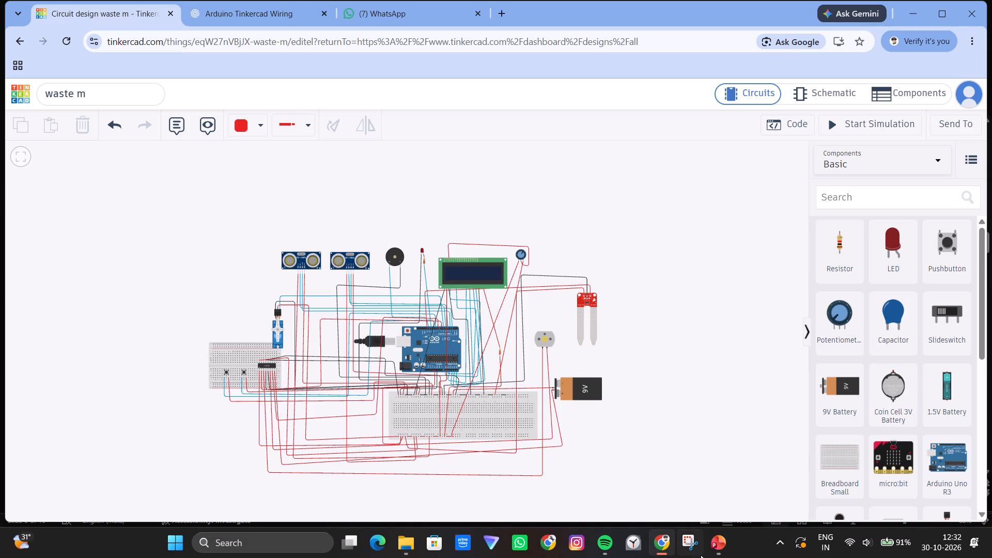
{"action": "left_click", "coordinate": [714, 550]}
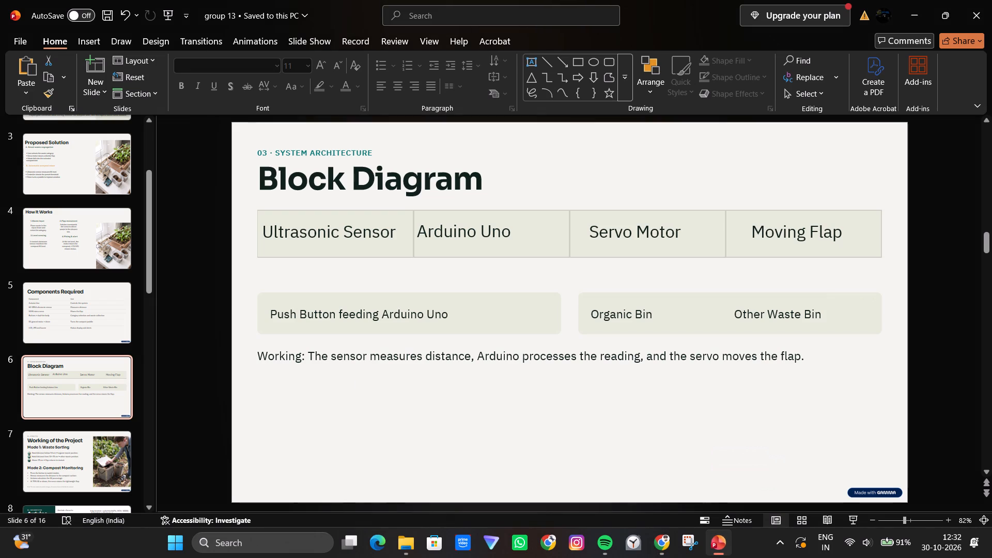
Remove all the text of the 03 · SYSTEM ARCHITECTURE section label above the title on the Block Diagram slide.
{"action": "left_click", "coordinate": [101, 451]}
{"action": "left_click", "coordinate": [318, 150]}
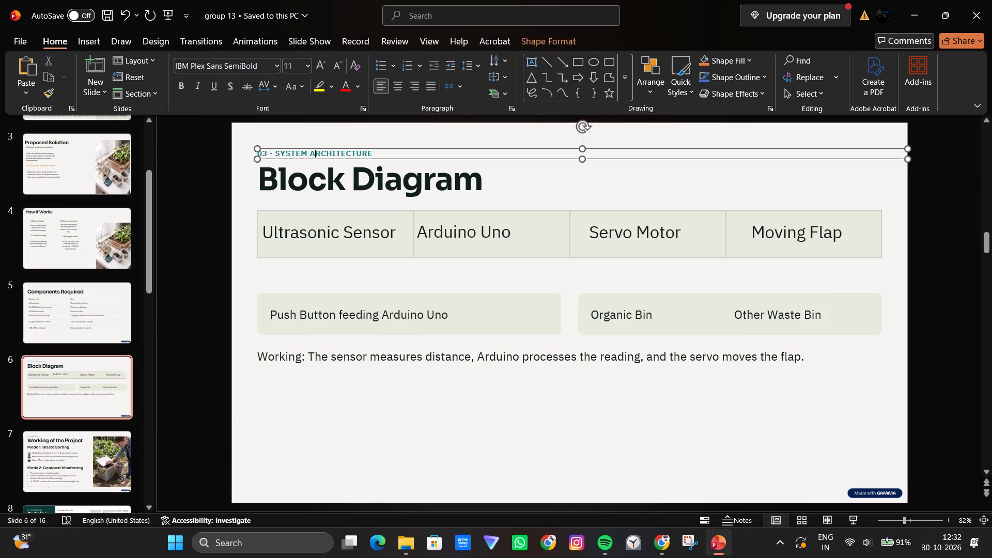
{"action": "key", "text": "BackSpace"}
{"action": "double_click", "coordinate": [380, 153]}
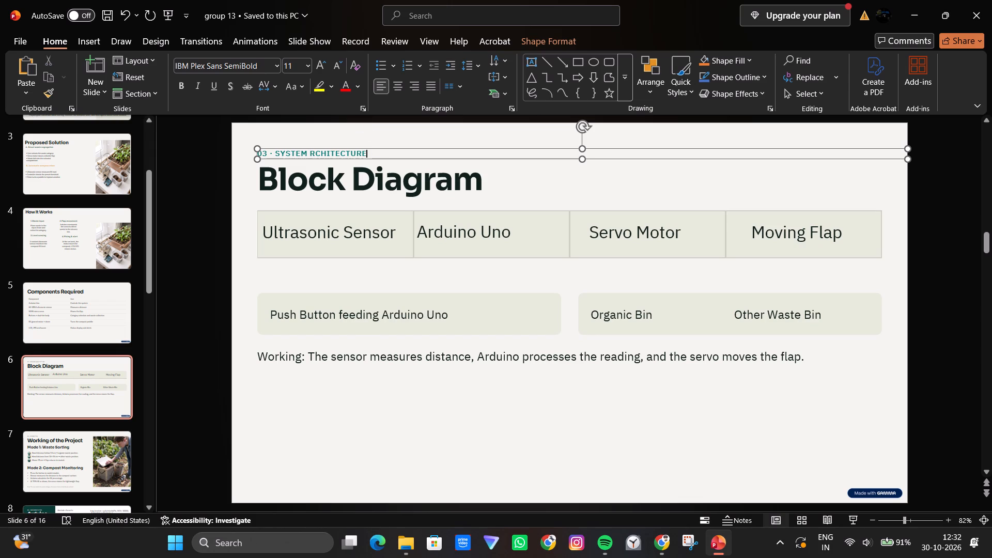
{"action": "key", "text": "BackSpace"}
{"action": "key", "text": "BackSpace"}
{"action": "key", "text": "BackSpace"}
{"action": "key", "text": "BackSpace"}
{"action": "key", "text": "BackSpace"}
{"action": "key", "text": "BackSpace"}
{"action": "key", "text": "BackSpace"}
{"action": "key", "text": "BackSpace"}
{"action": "key", "text": "BackSpace"}
{"action": "key", "text": "BackSpace"}
{"action": "key", "text": "BackSpace"}
{"action": "key", "text": "BackSpace"}
{"action": "key", "text": "BackSpace"}
{"action": "key", "text": "BackSpace"}
{"action": "key", "text": "BackSpace"}
{"action": "key", "text": "BackSpace"}
{"action": "key", "text": "BackSpace"}
{"action": "key", "text": "BackSpace"}
{"action": "key", "text": "BackSpace"}
{"action": "key", "text": "BackSpace"}
{"action": "key", "text": "BackSpace"}
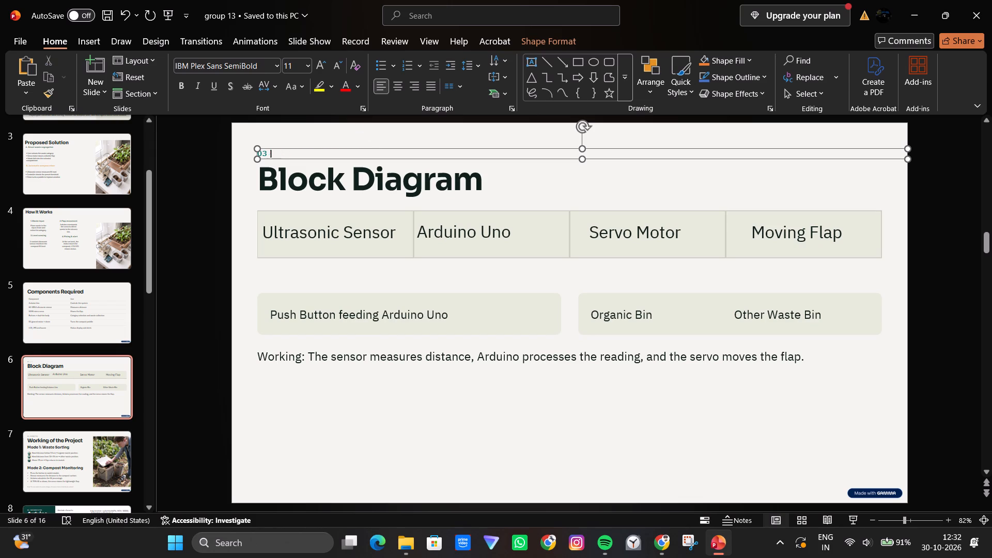
{"action": "key", "text": "BackSpace"}
{"action": "key", "text": "BackSpace"}
{"action": "key", "text": "BackSpace"}
{"action": "key", "text": "BackSpace"}
{"action": "left_click", "coordinate": [350, 447]}
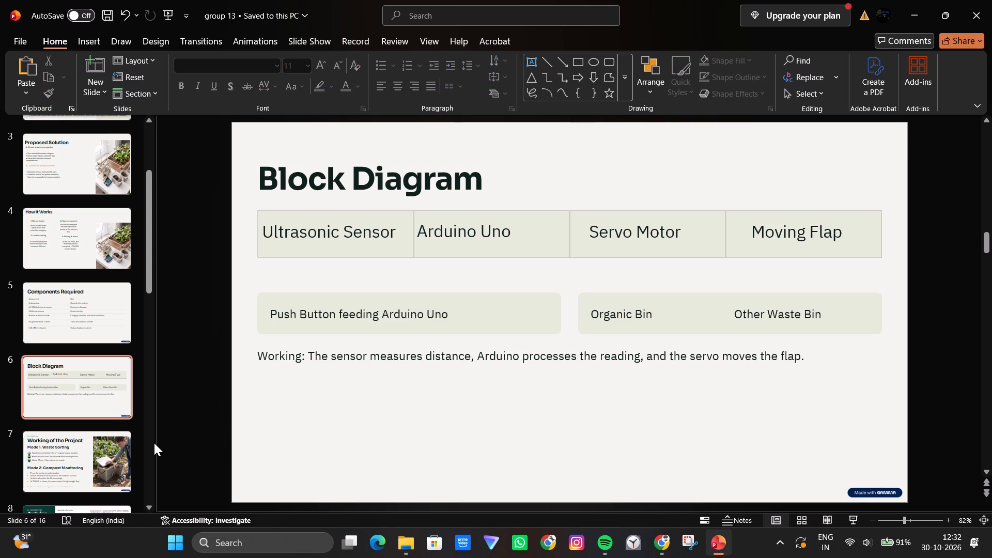
Delete the 05 · OPERATION section label above the title on the Working of the Project slide.
{"action": "left_click", "coordinate": [87, 476]}
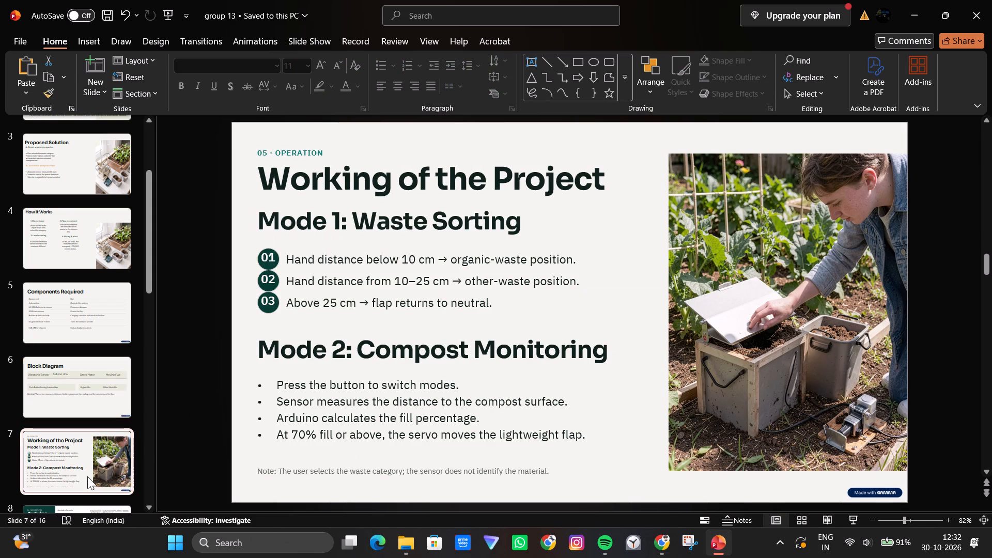
{"action": "scroll", "coordinate": [87, 476], "scroll_direction": "down", "scroll_amount": 1}
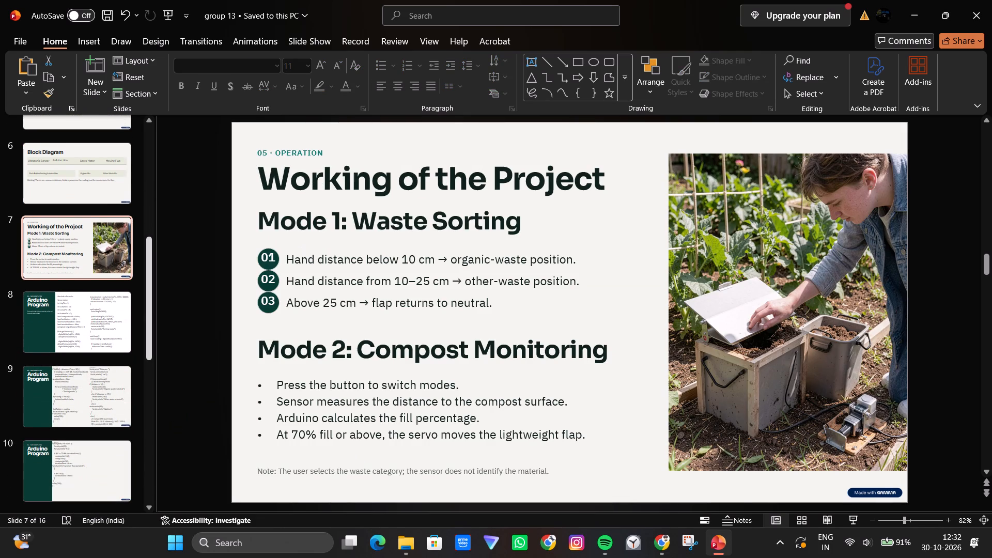
{"action": "left_click", "coordinate": [316, 151]}
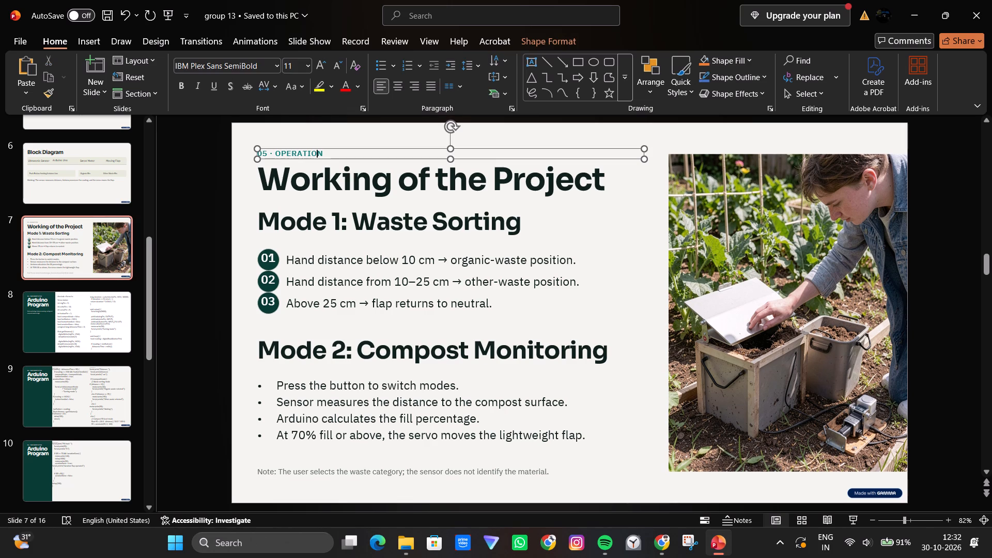
{"action": "left_click", "coordinate": [358, 152]}
{"action": "key", "text": "BackSpace"}
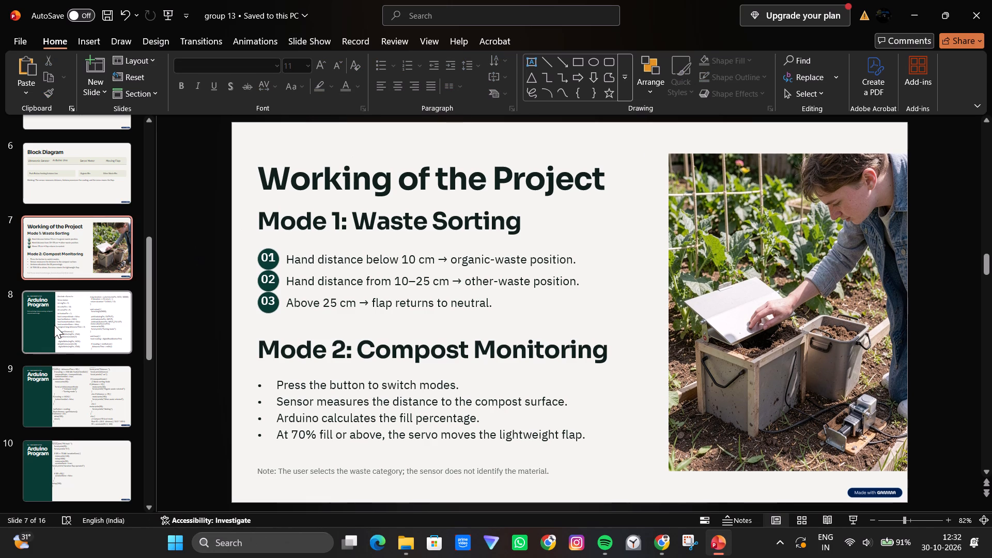
Look through the three Arduino Program slides, numbers 8 to 10, examining their code and layout.
{"action": "left_click", "coordinate": [54, 325]}
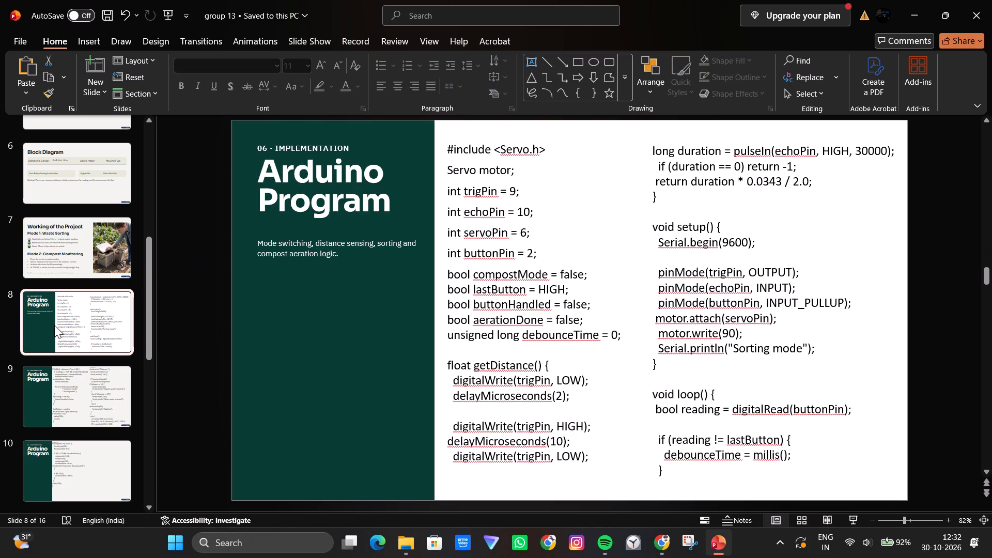
{"action": "left_click", "coordinate": [87, 402]}
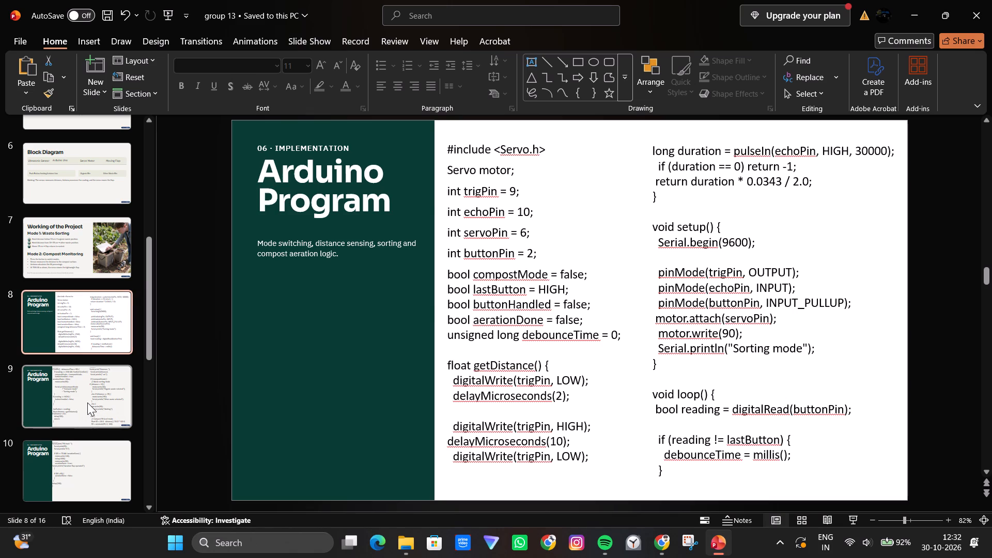
{"action": "left_click", "coordinate": [74, 475]}
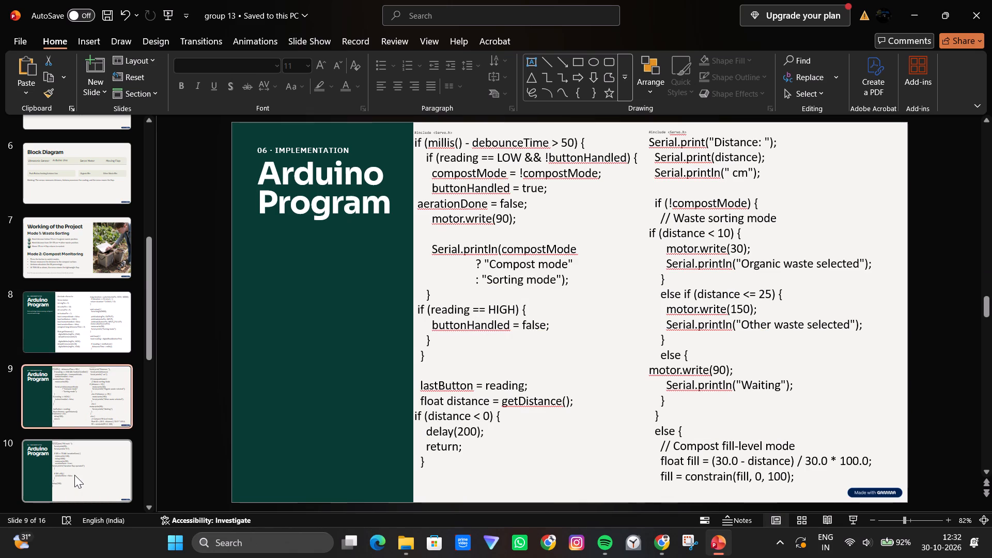
{"action": "left_click", "coordinate": [76, 375]}
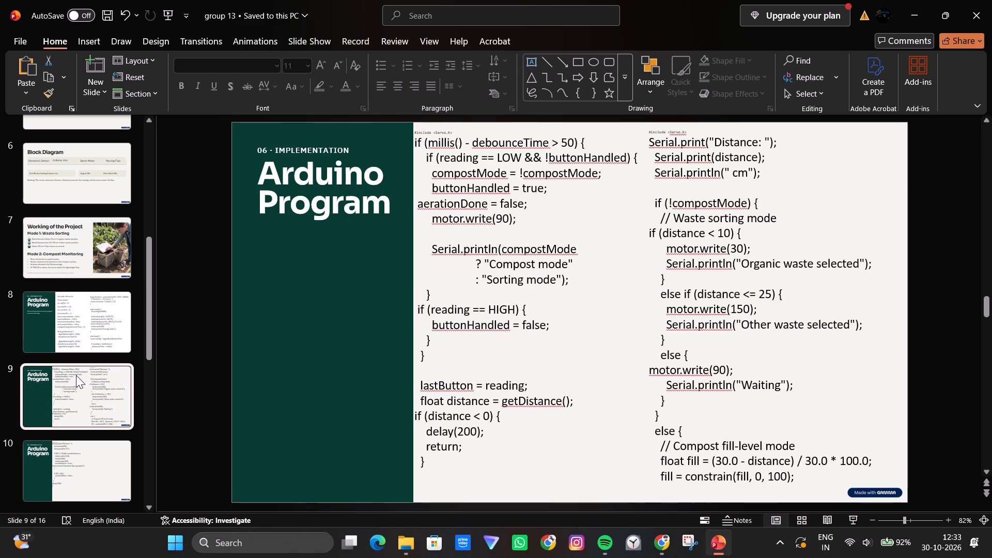
{"action": "left_click", "coordinate": [80, 453]}
{"action": "scroll", "coordinate": [80, 453], "scroll_direction": "down", "scroll_amount": 1}
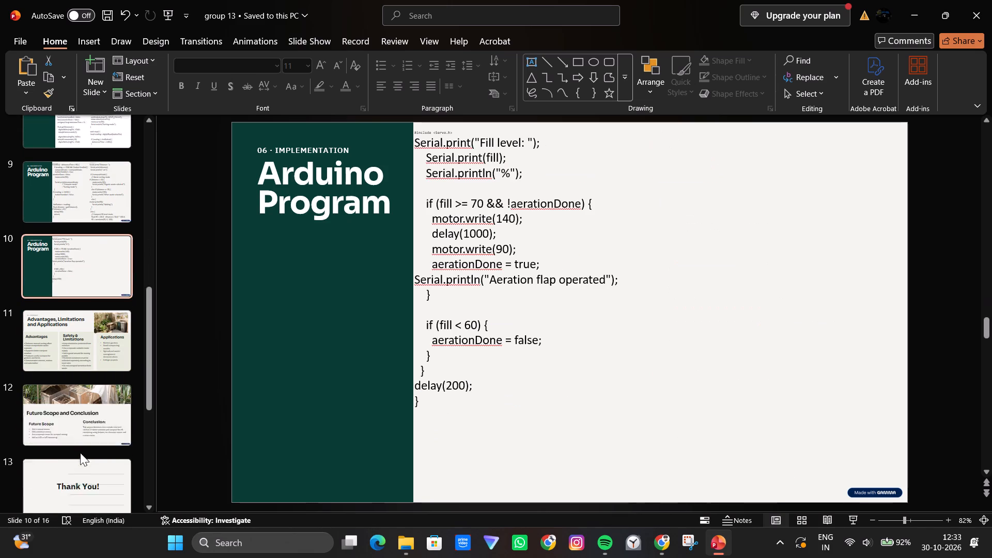
{"action": "scroll", "coordinate": [80, 453], "scroll_direction": "down", "scroll_amount": 1}
Delete the 07 · ASSESSMENT section label above the title on the Advantages, Limitations and Applications slide.
{"action": "left_click", "coordinate": [72, 311]}
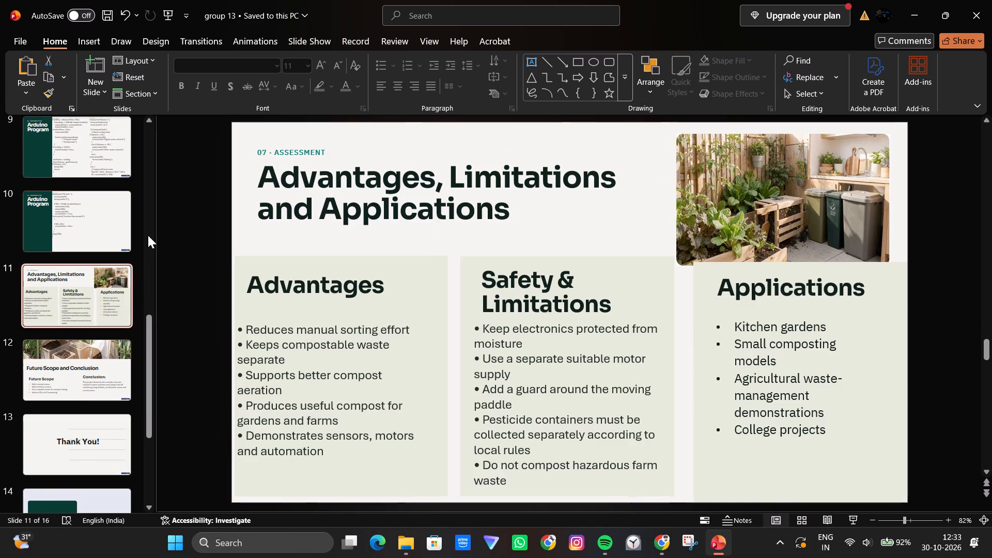
{"action": "left_click", "coordinate": [268, 150]}
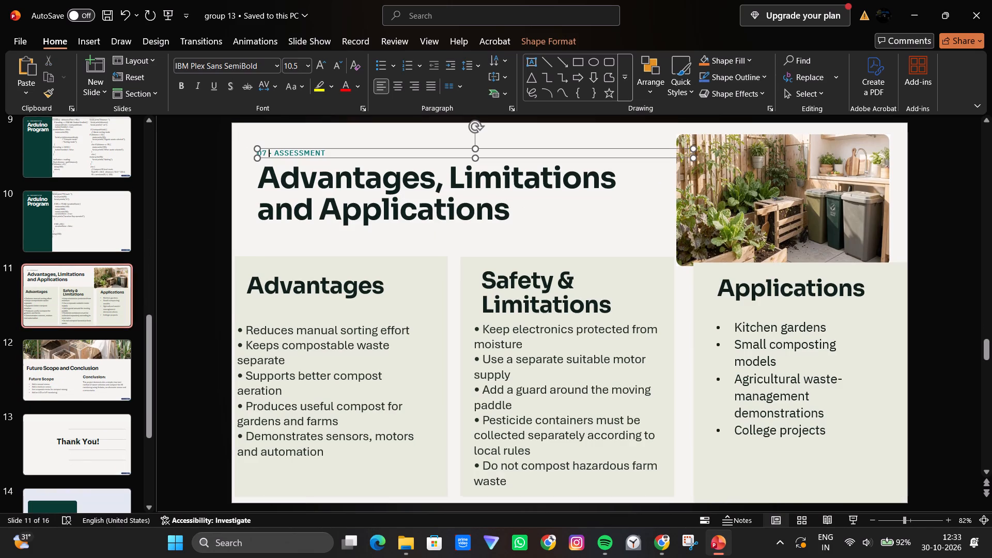
{"action": "key", "text": "BackSpace"}
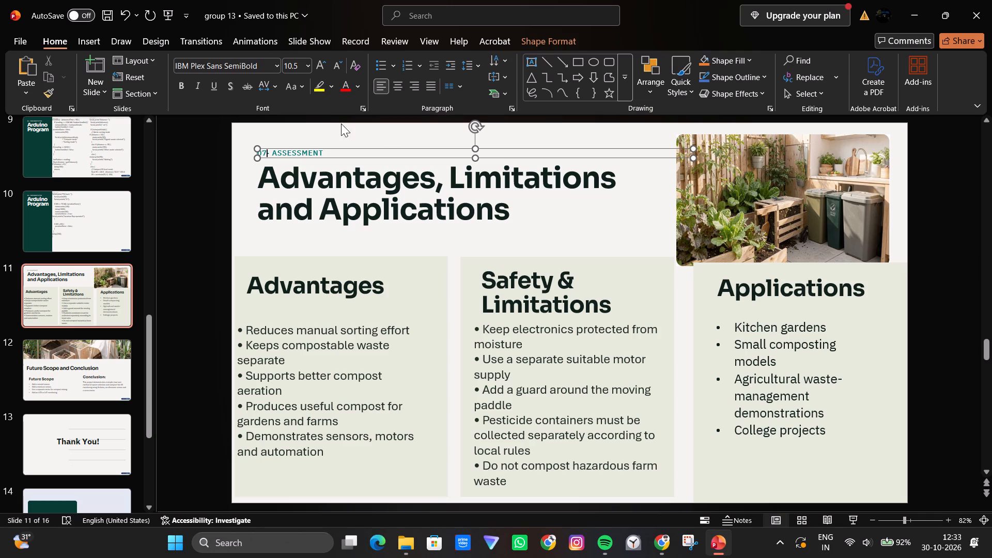
{"action": "left_click", "coordinate": [386, 148]}
{"action": "key", "text": "BackSpace"}
Apply the DEFAULT slide layout to the Components Required slide.
{"action": "left_click", "coordinate": [104, 369]}
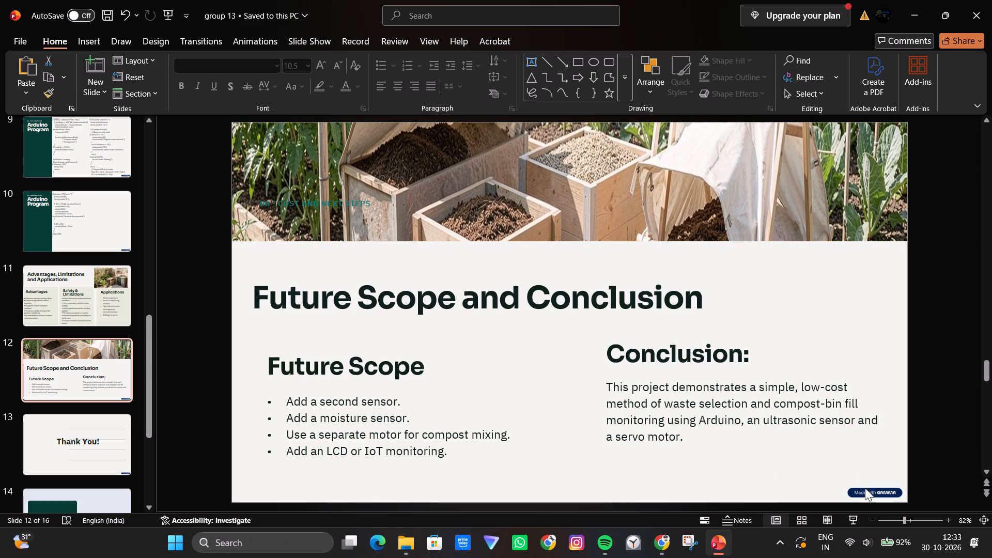
{"action": "left_click", "coordinate": [102, 212]}
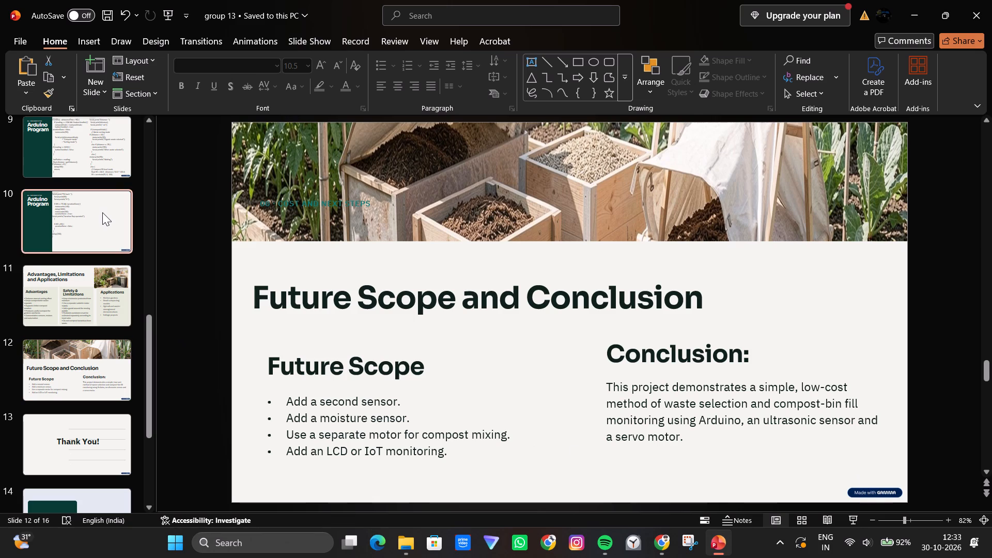
{"action": "left_click", "coordinate": [105, 170]}
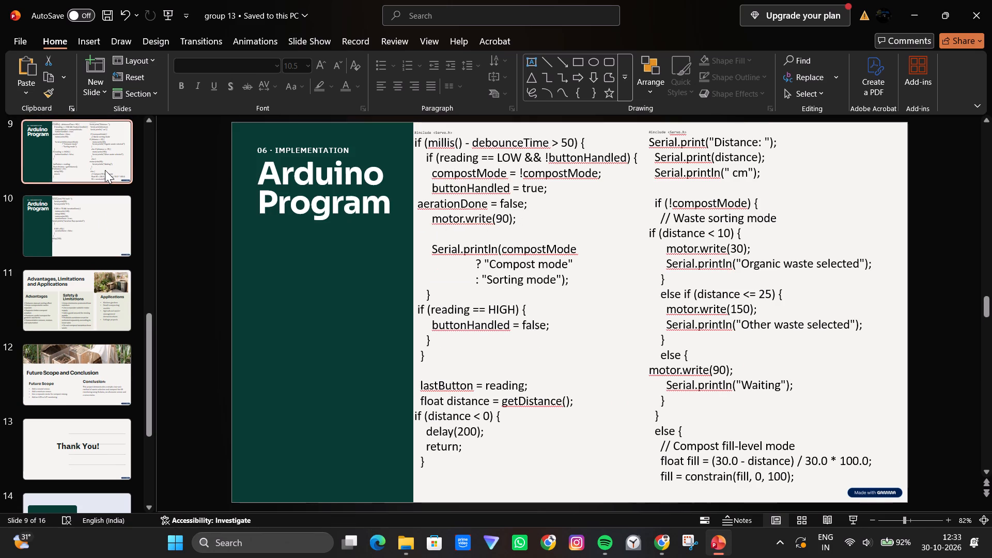
{"action": "scroll", "coordinate": [105, 170], "scroll_direction": "up", "scroll_amount": 1}
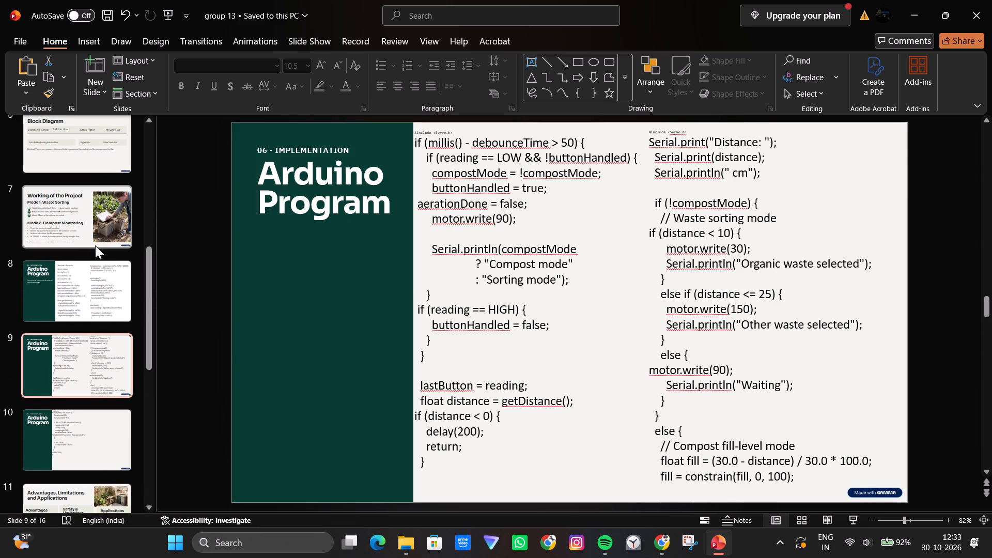
{"action": "scroll", "coordinate": [87, 132], "scroll_direction": "up", "scroll_amount": 3}
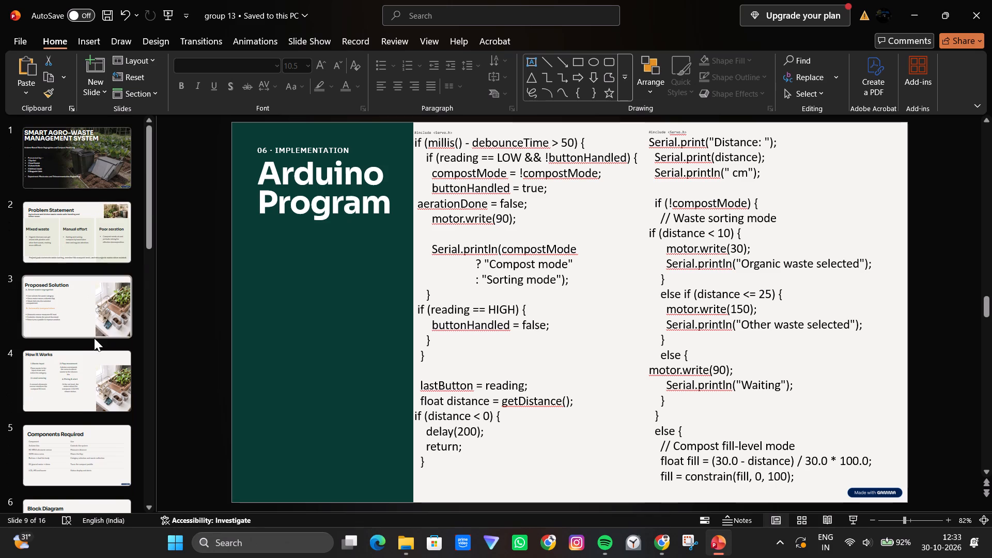
{"action": "scroll", "coordinate": [89, 389], "scroll_direction": "down", "scroll_amount": 1}
{"action": "left_click", "coordinate": [90, 353]}
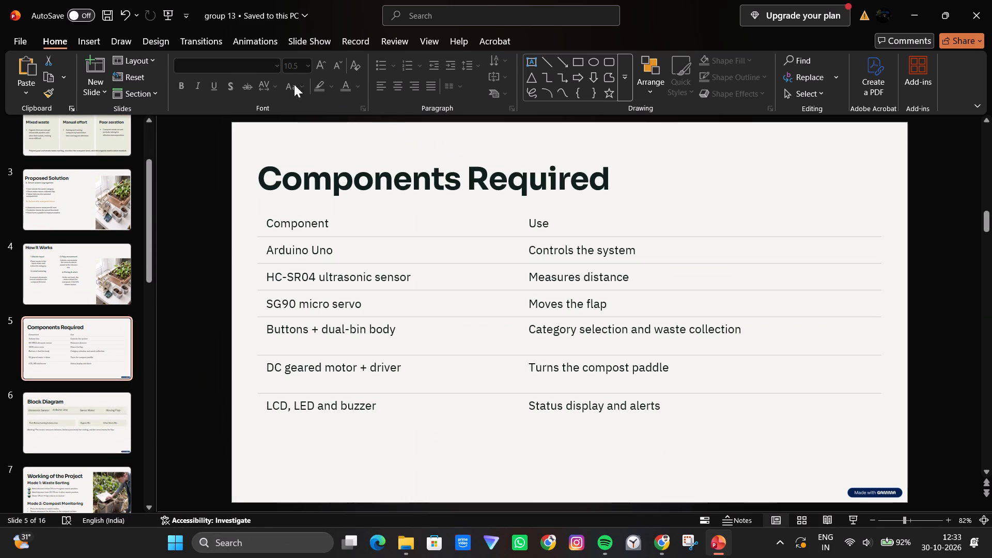
{"action": "left_click", "coordinate": [142, 61]}
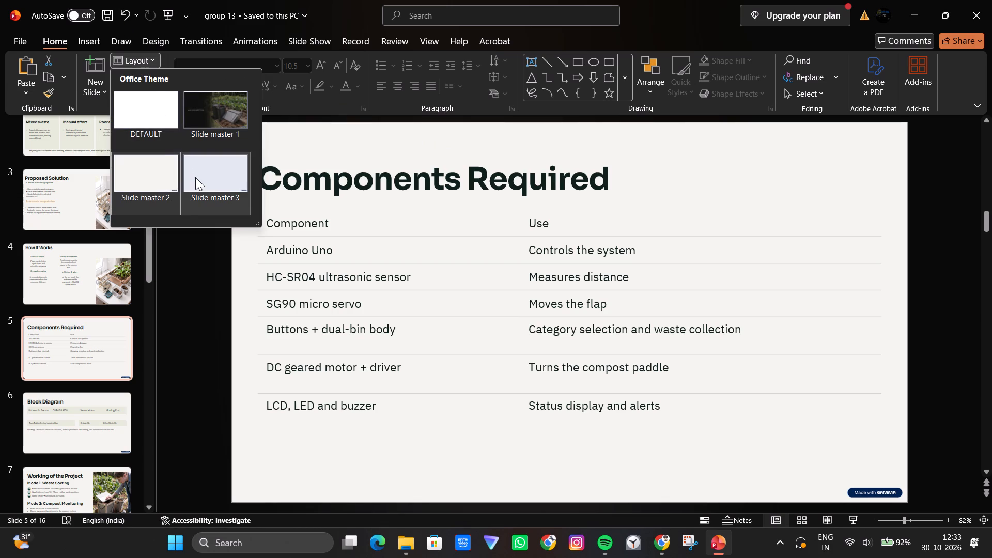
{"action": "left_click", "coordinate": [133, 129]}
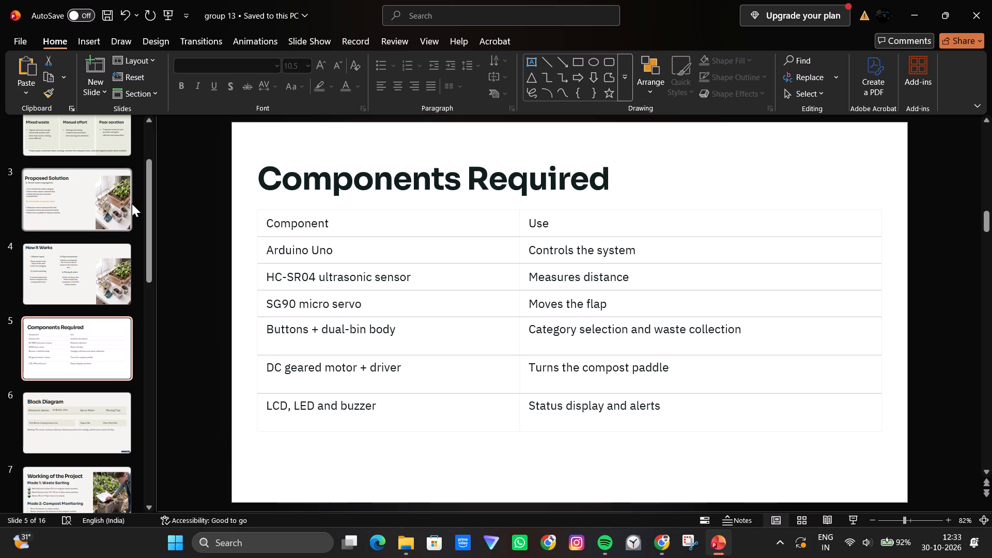
Apply the DEFAULT slide layout to the Block Diagram slide.
{"action": "left_click", "coordinate": [94, 268]}
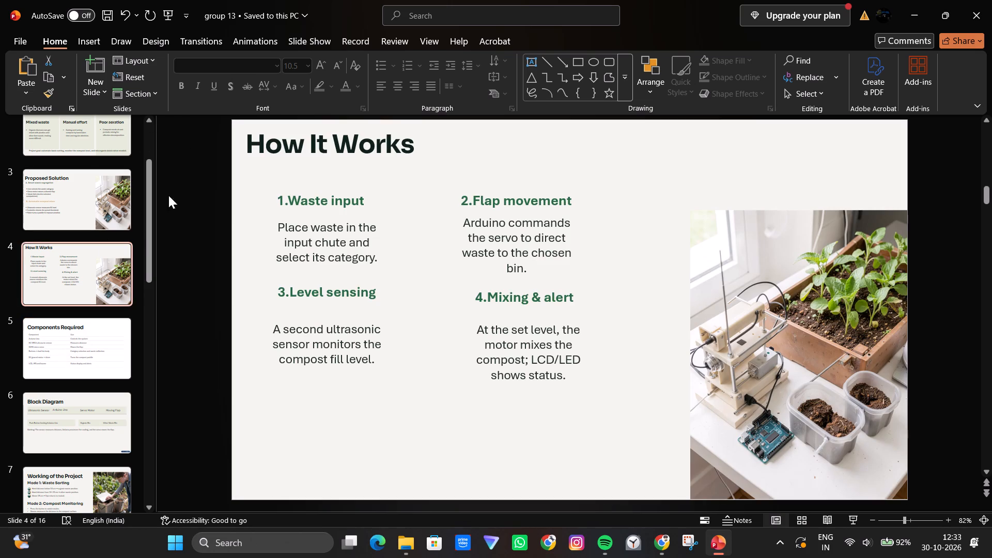
{"action": "left_click", "coordinate": [68, 357]}
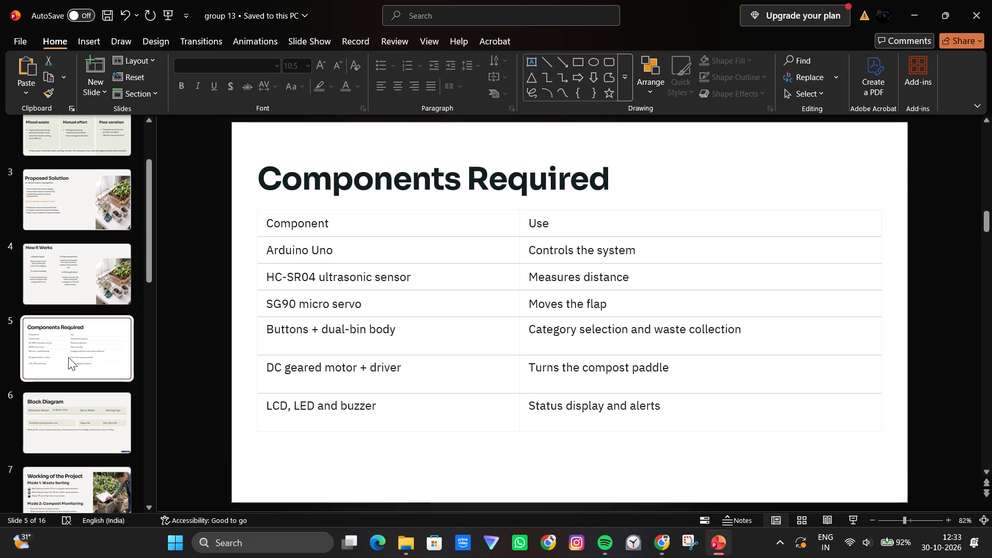
{"action": "left_click", "coordinate": [66, 435]}
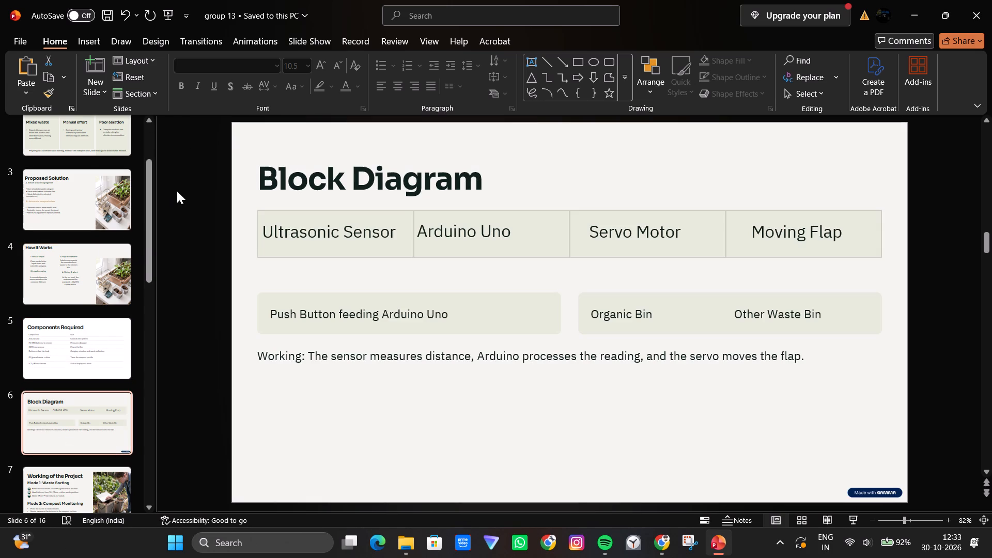
{"action": "left_click", "coordinate": [136, 59]}
{"action": "left_click", "coordinate": [141, 103]}
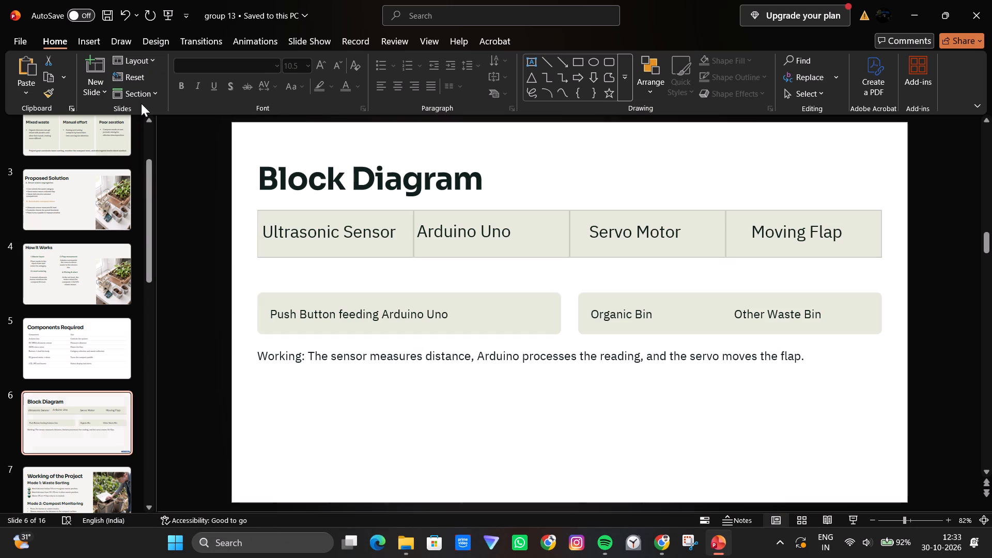
Apply the DEFAULT slide layout to the Working of the Project slide.
{"action": "scroll", "coordinate": [82, 362], "scroll_direction": "down", "scroll_amount": 1}
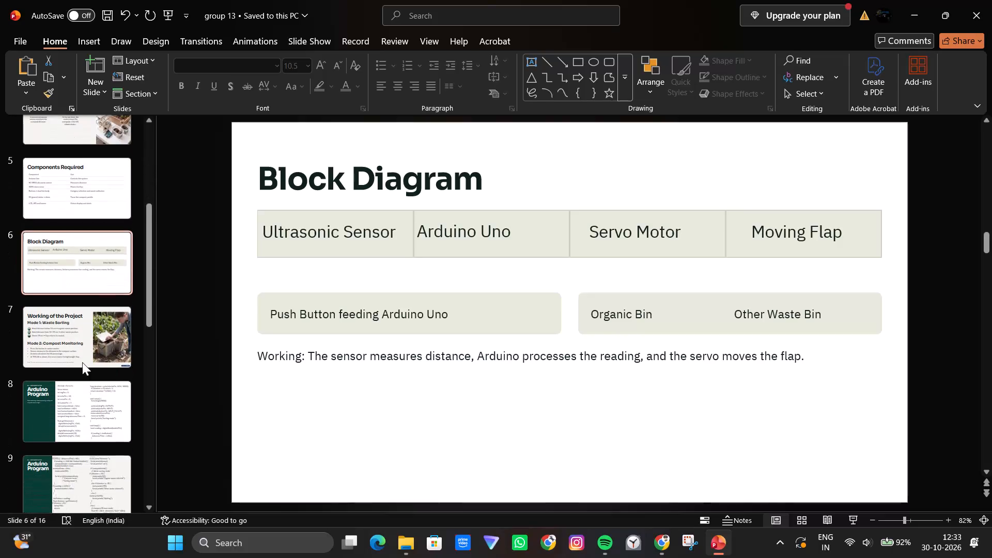
{"action": "scroll", "coordinate": [82, 362], "scroll_direction": "down", "scroll_amount": 1}
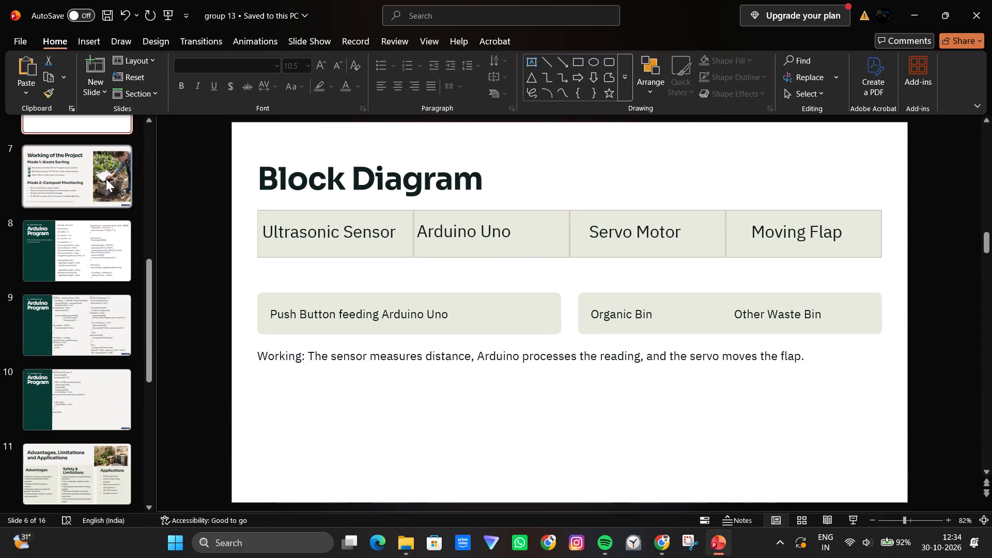
{"action": "left_click", "coordinate": [106, 179]}
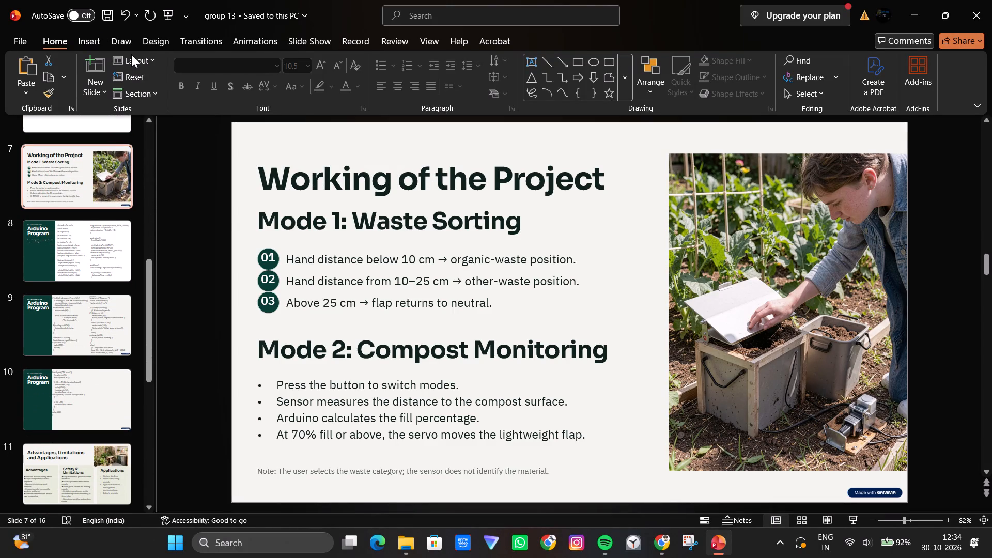
{"action": "left_click", "coordinate": [131, 54]}
{"action": "left_click", "coordinate": [142, 103]}
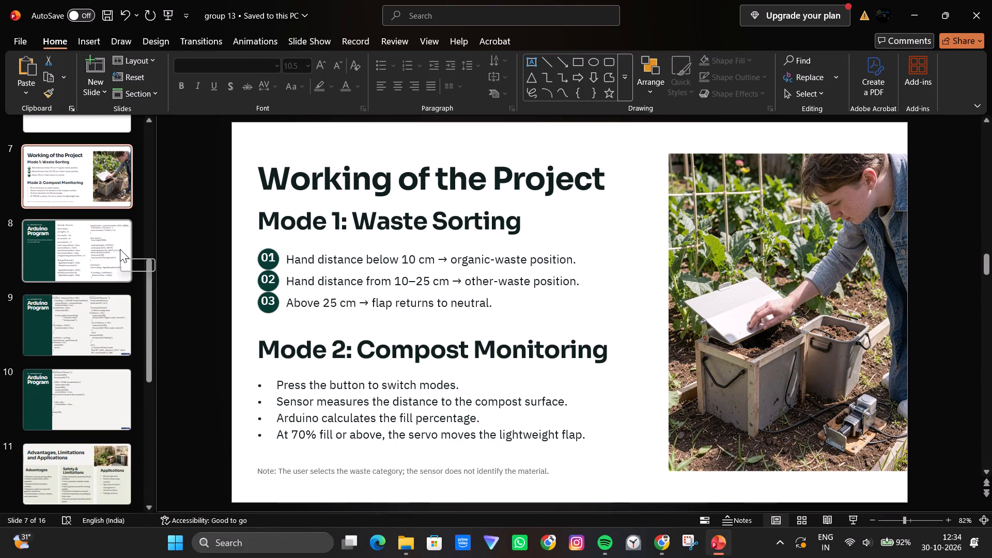
Apply the DEFAULT slide layout to the second Arduino Program slide, number 9.
{"action": "scroll", "coordinate": [63, 206], "scroll_direction": "up", "scroll_amount": 4}
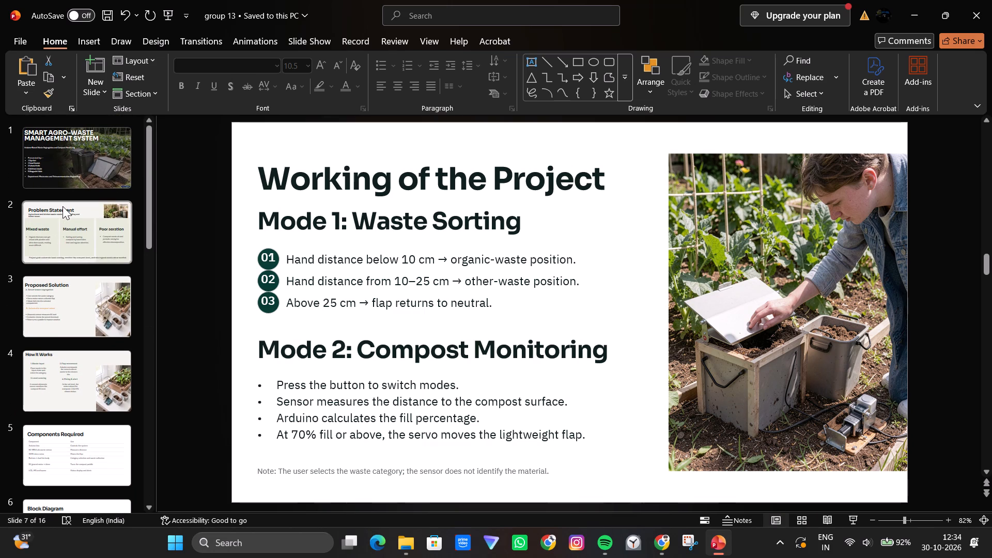
{"action": "left_click", "coordinate": [63, 206]}
{"action": "scroll", "coordinate": [63, 206], "scroll_direction": "down", "scroll_amount": 3}
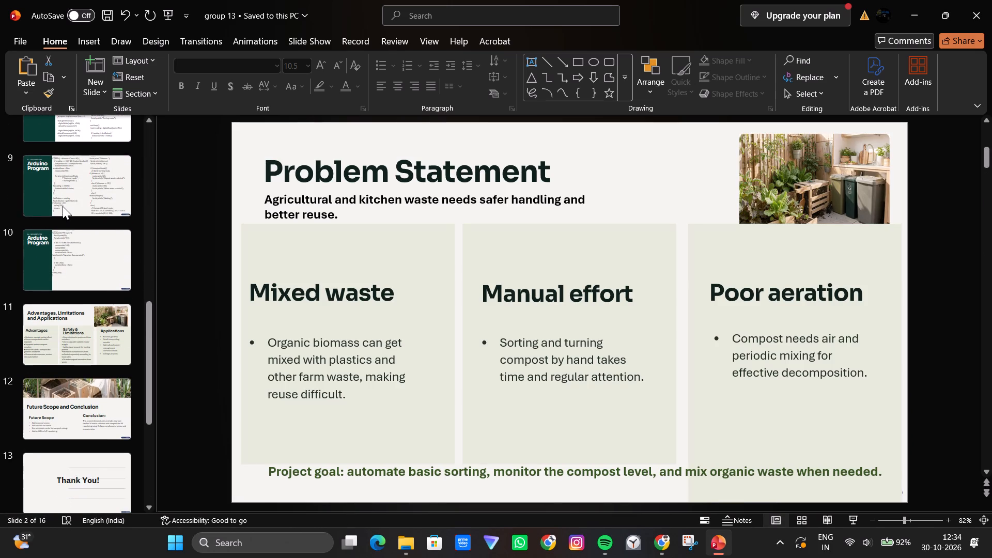
{"action": "left_click", "coordinate": [82, 163]}
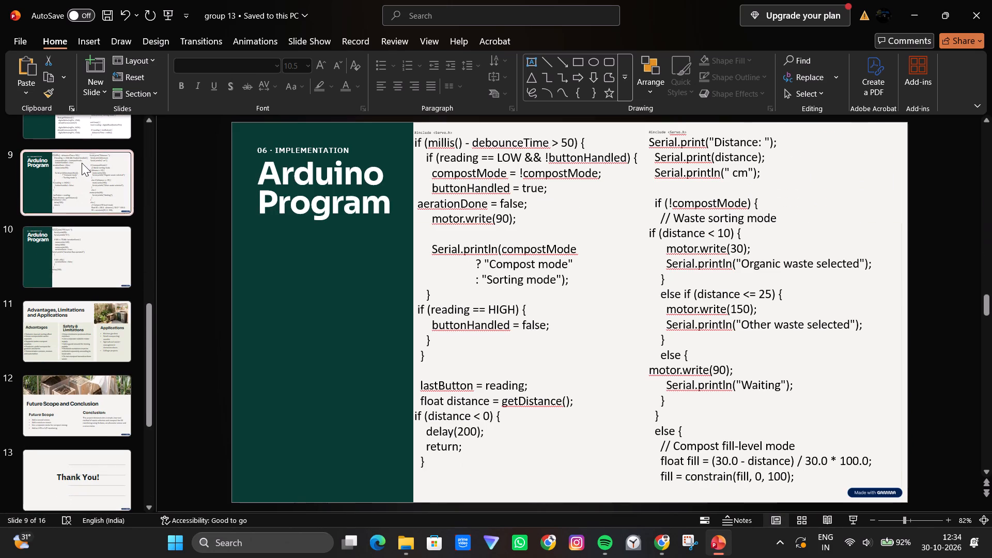
{"action": "left_click", "coordinate": [133, 58]}
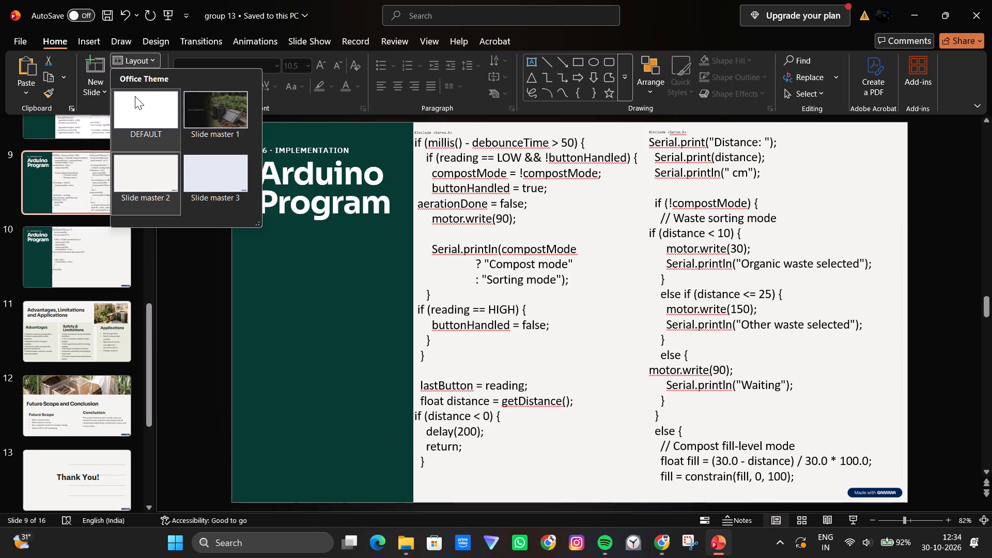
{"action": "left_click", "coordinate": [135, 96]}
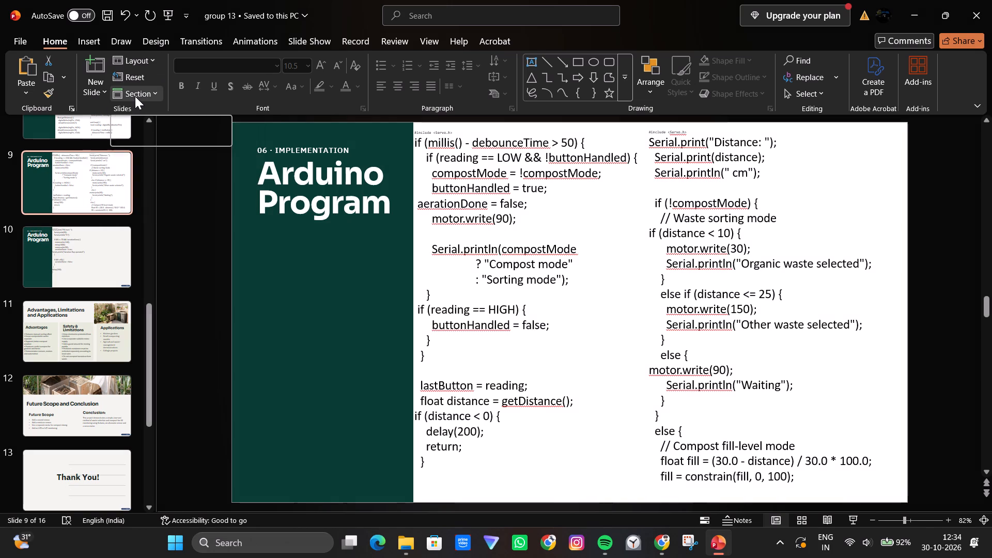
Check the background and lower corner of the first Arduino Program slide, number 8.
{"action": "scroll", "coordinate": [135, 96], "scroll_direction": "up", "scroll_amount": 1}
{"action": "scroll", "coordinate": [98, 159], "scroll_direction": "up", "scroll_amount": 1}
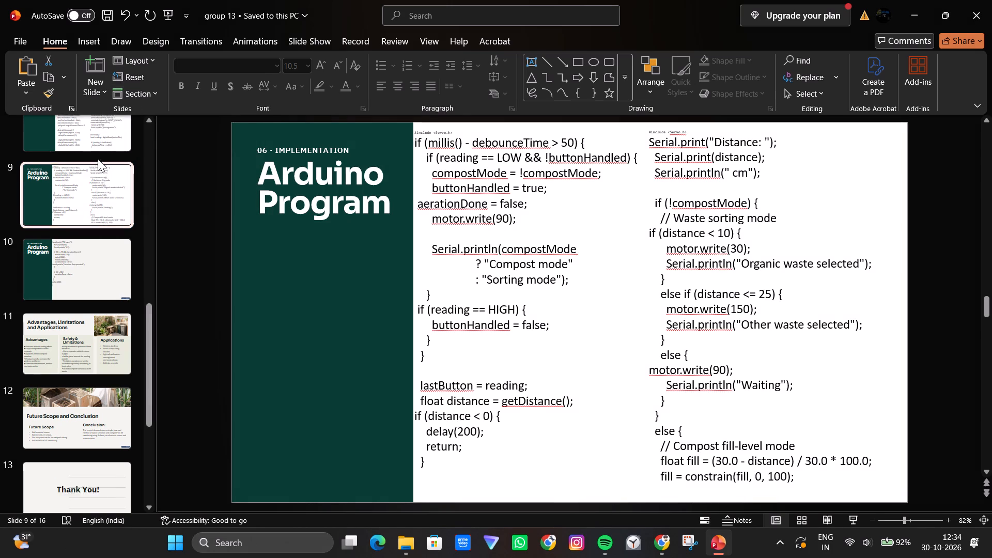
{"action": "scroll", "coordinate": [98, 159], "scroll_direction": "up", "scroll_amount": 1}
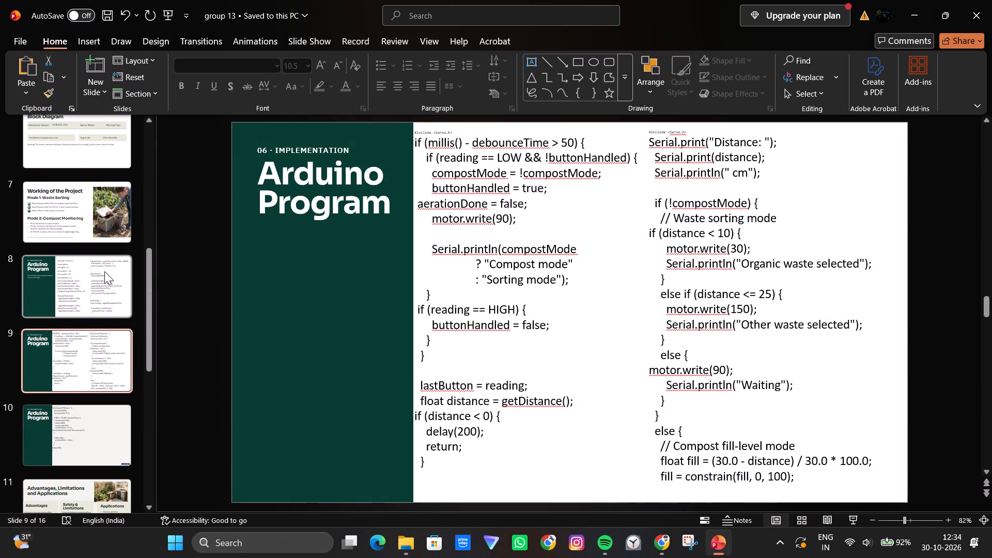
{"action": "left_click", "coordinate": [104, 271]}
{"action": "scroll", "coordinate": [104, 271], "scroll_direction": "down", "scroll_amount": 1}
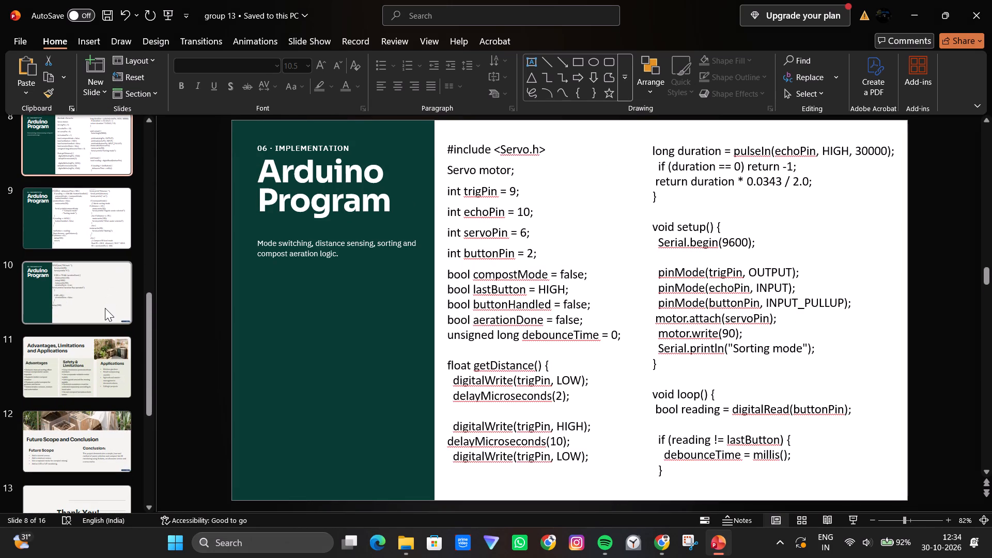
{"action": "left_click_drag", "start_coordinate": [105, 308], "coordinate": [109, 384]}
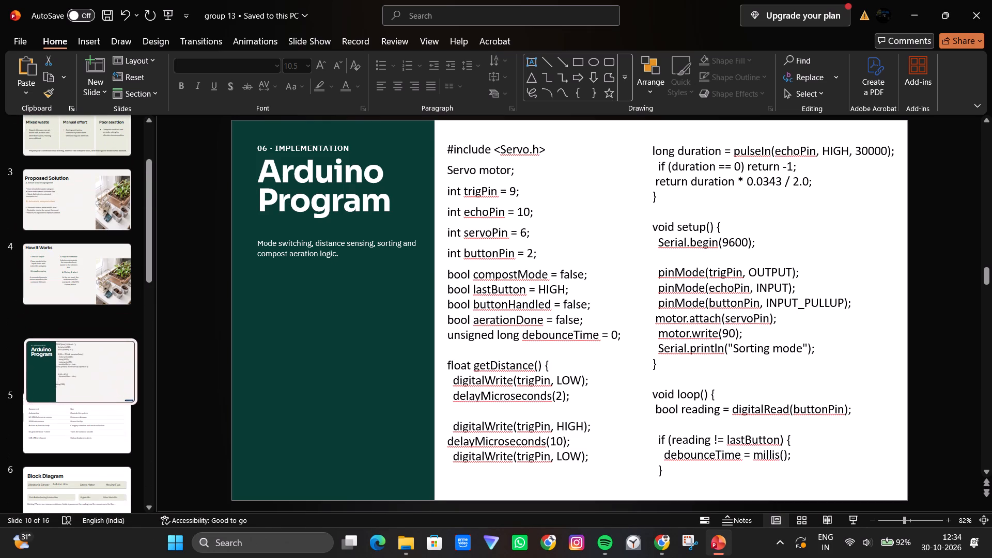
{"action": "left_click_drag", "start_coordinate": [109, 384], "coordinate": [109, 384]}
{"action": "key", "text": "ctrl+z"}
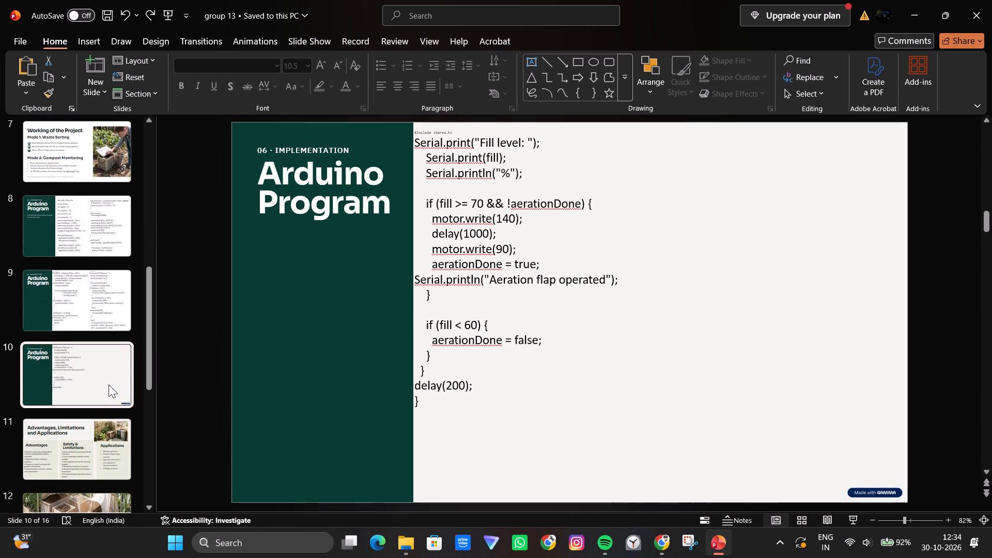
Apply the DEFAULT slide layout to the third Arduino Program slide, number 10.
{"action": "left_click", "coordinate": [129, 58]}
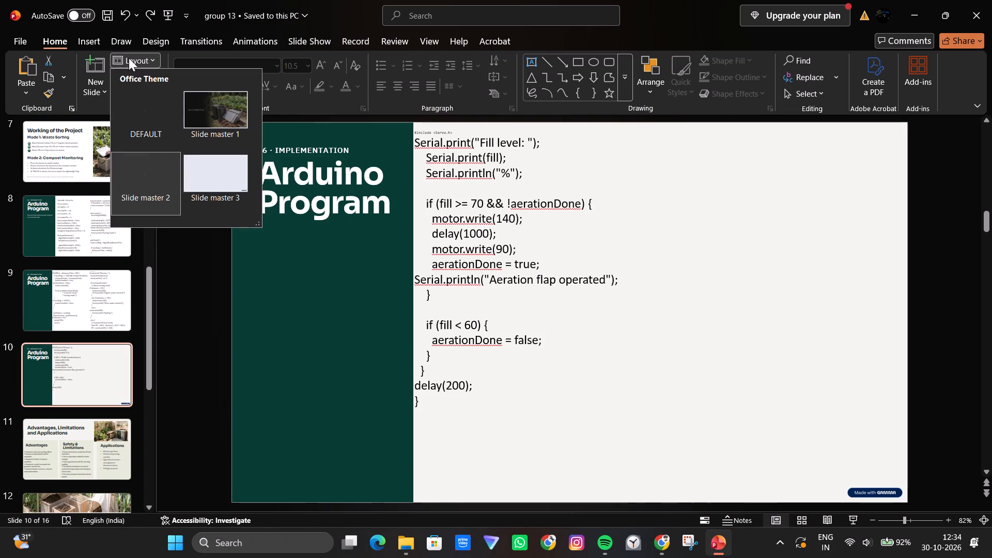
{"action": "left_click", "coordinate": [138, 132]}
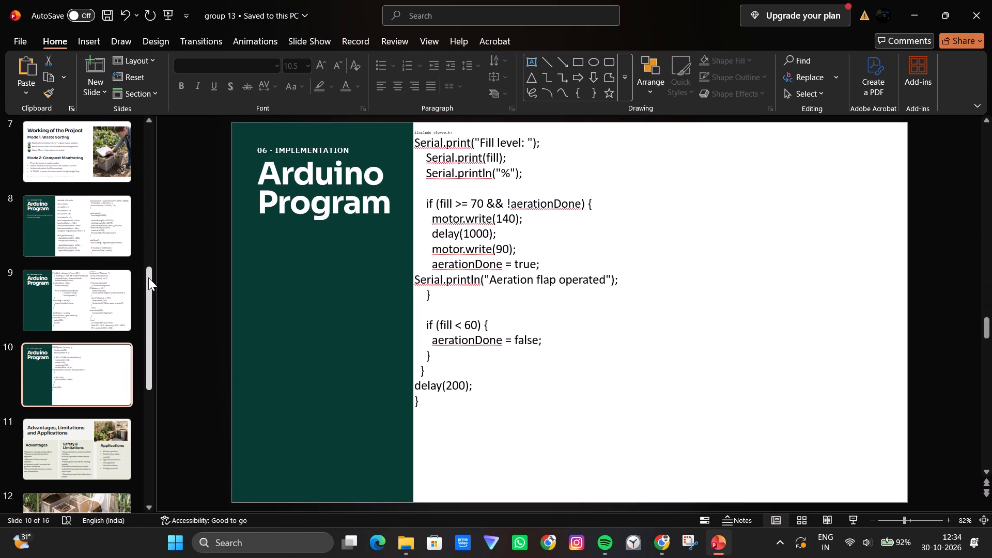
Apply the DEFAULT slide layout to the Future Scope and Conclusion slide.
{"action": "scroll", "coordinate": [120, 295], "scroll_direction": "down", "scroll_amount": 2}
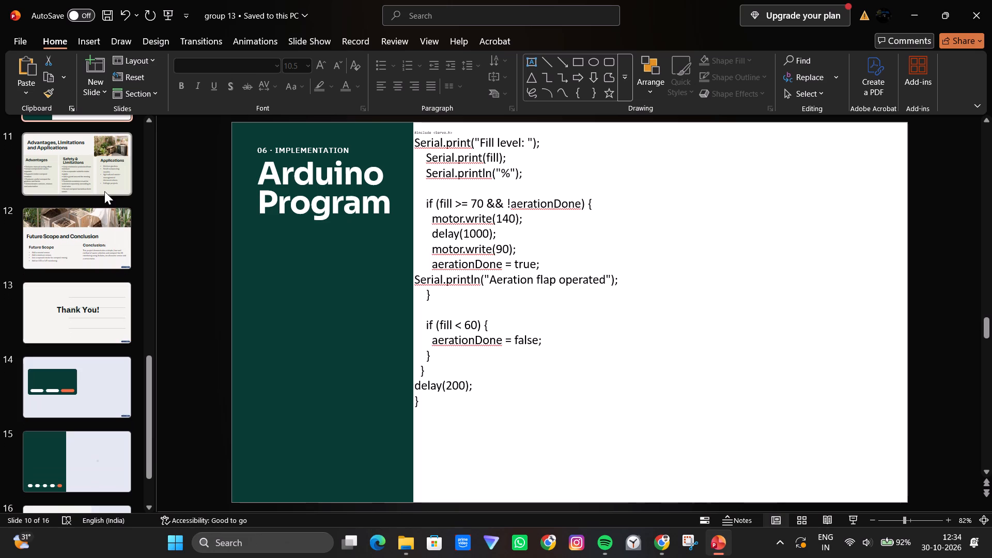
{"action": "left_click", "coordinate": [109, 253]}
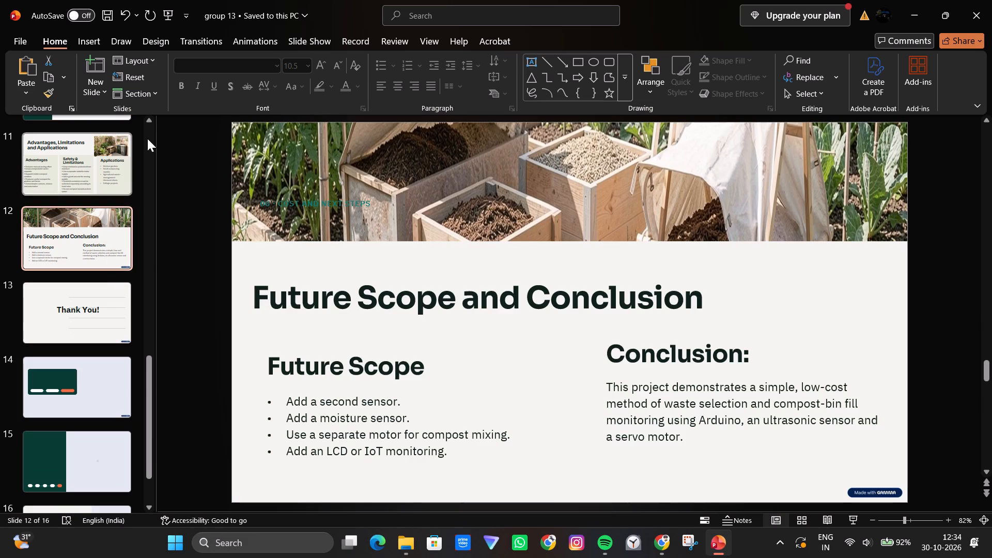
{"action": "left_click", "coordinate": [150, 64]}
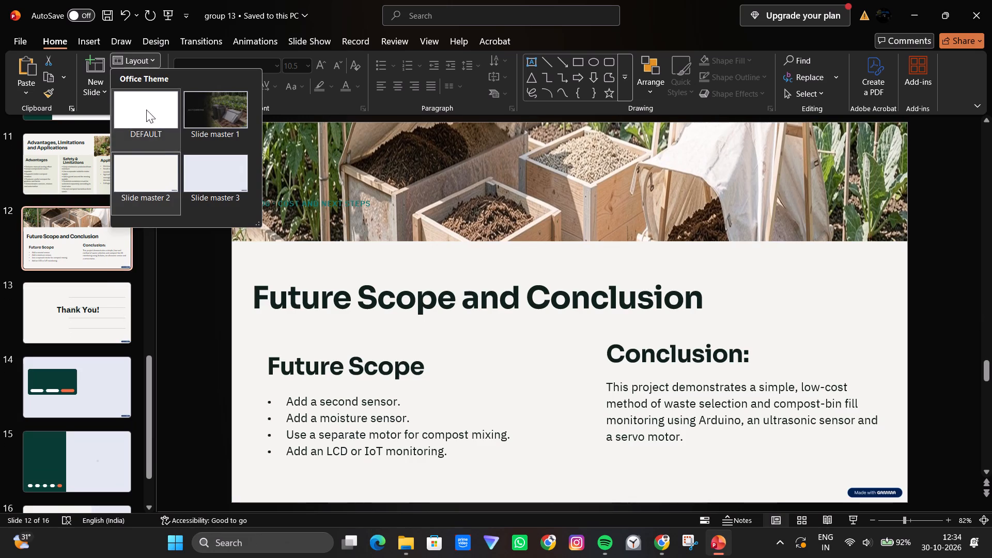
{"action": "left_click", "coordinate": [143, 133]}
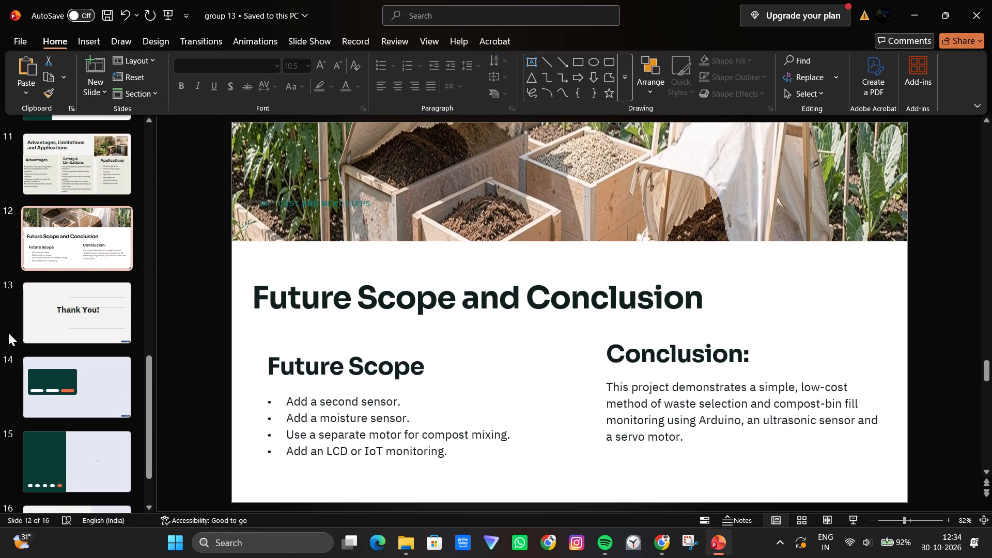
Apply the DEFAULT slide layout to the Thank You! slide.
{"action": "left_click", "coordinate": [85, 327]}
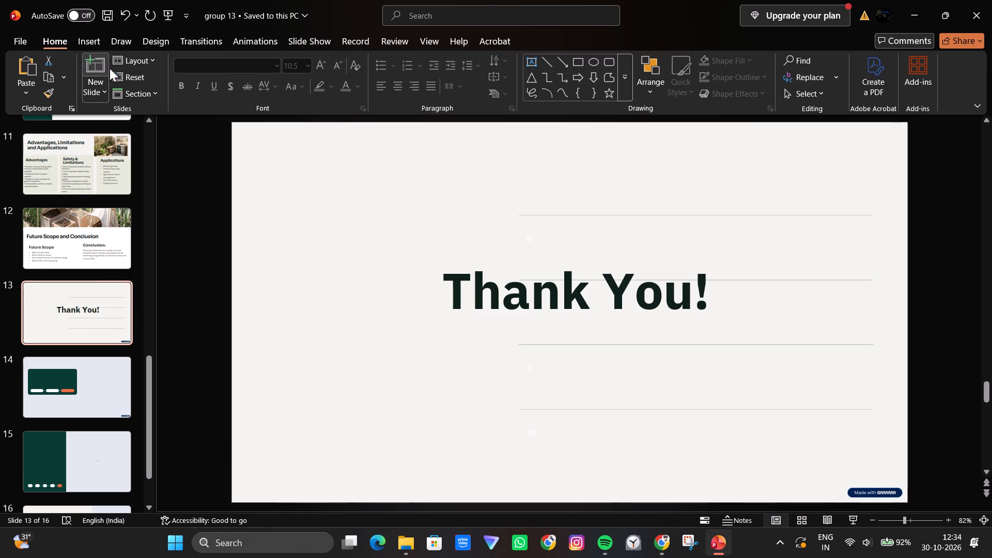
{"action": "left_click", "coordinate": [125, 60]}
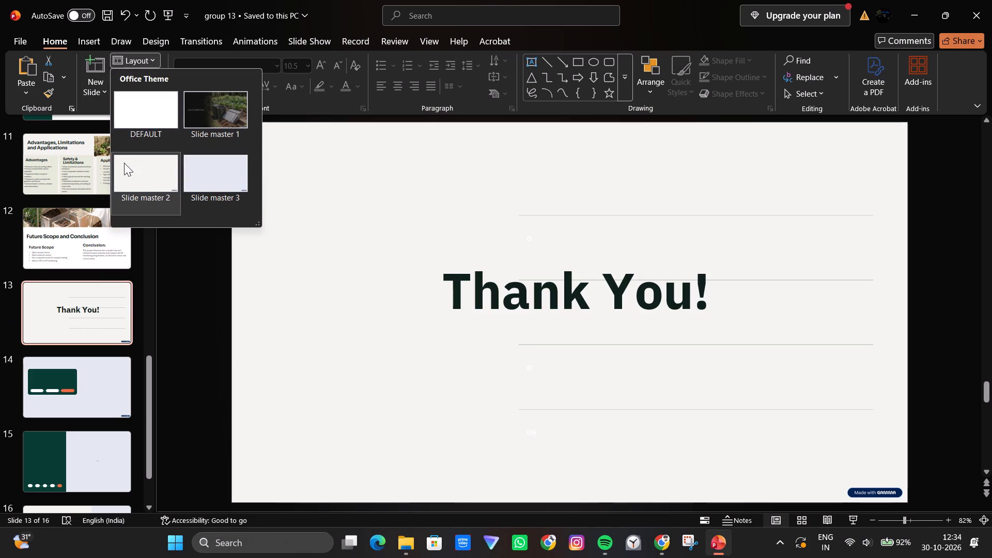
{"action": "left_click", "coordinate": [156, 129]}
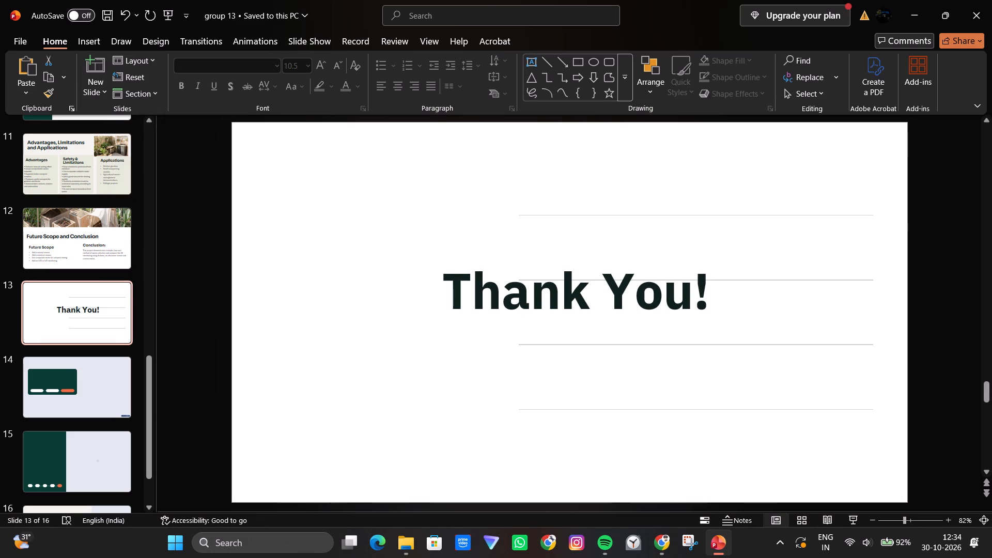
Apply the DEFAULT slide layout to slide 14, the one with the green card and three pill shapes.
{"action": "right_click", "coordinate": [94, 369]}
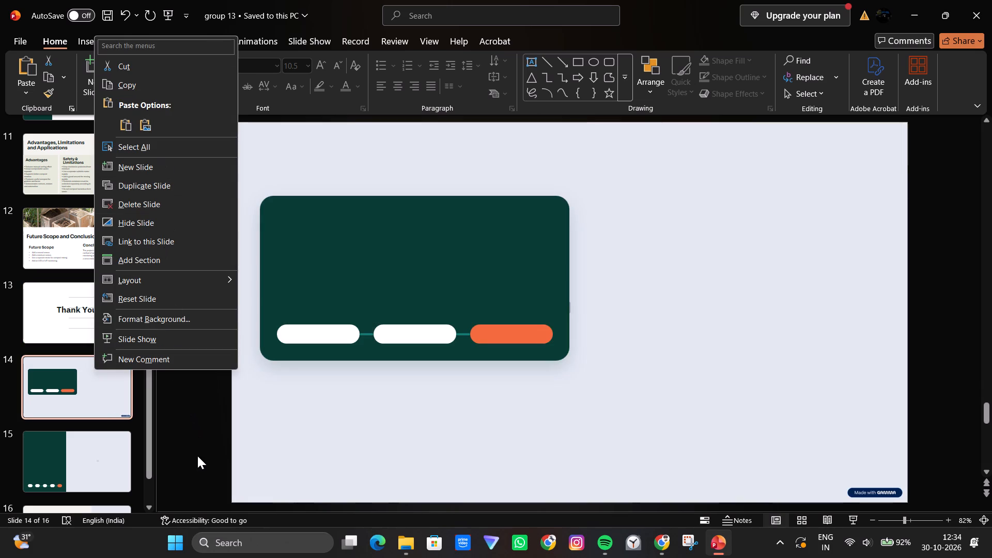
{"action": "left_click", "coordinate": [198, 456]}
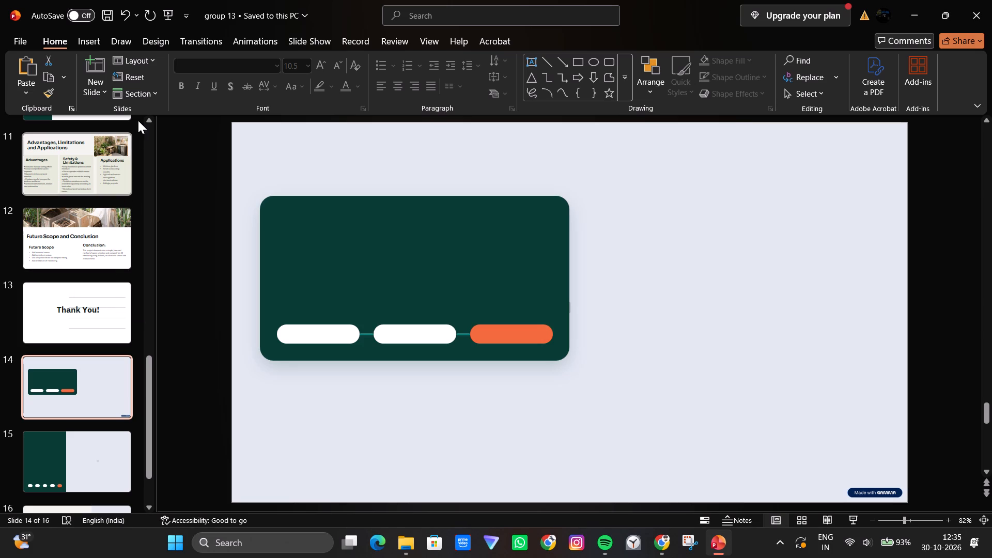
{"action": "left_click", "coordinate": [132, 67]}
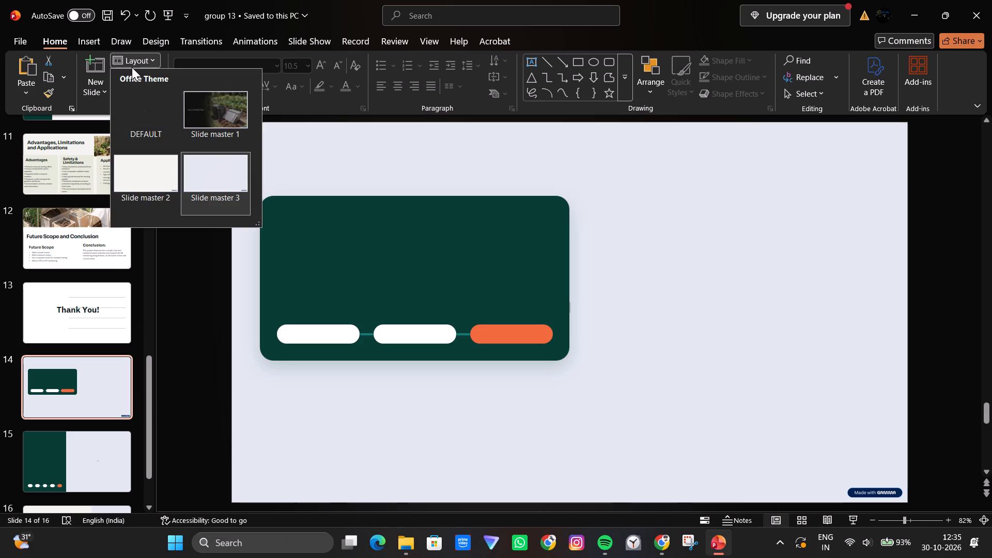
{"action": "left_click", "coordinate": [156, 110]}
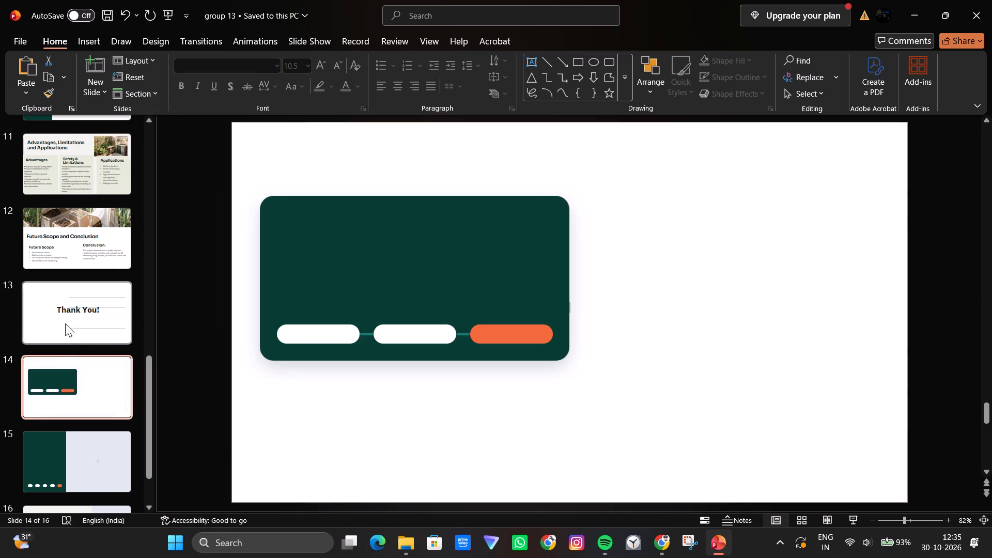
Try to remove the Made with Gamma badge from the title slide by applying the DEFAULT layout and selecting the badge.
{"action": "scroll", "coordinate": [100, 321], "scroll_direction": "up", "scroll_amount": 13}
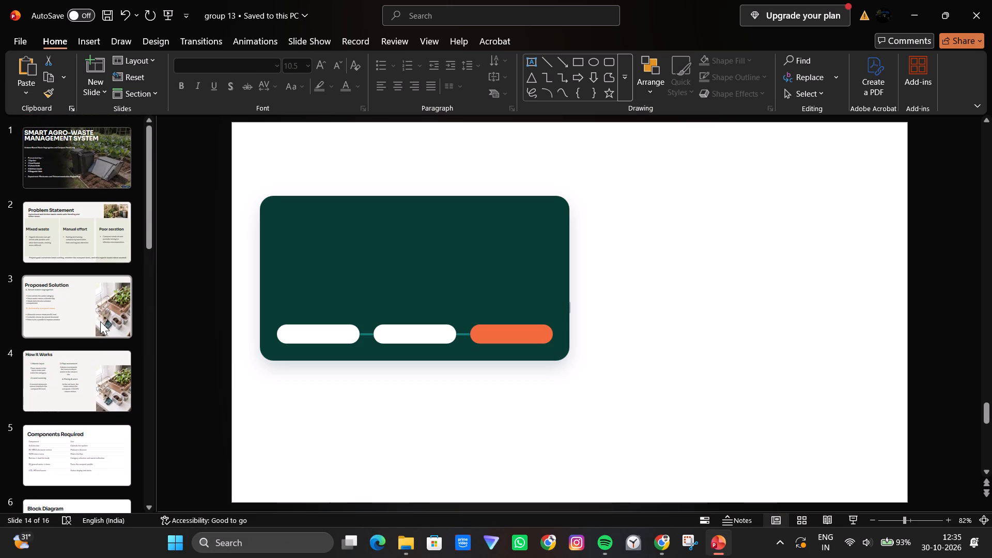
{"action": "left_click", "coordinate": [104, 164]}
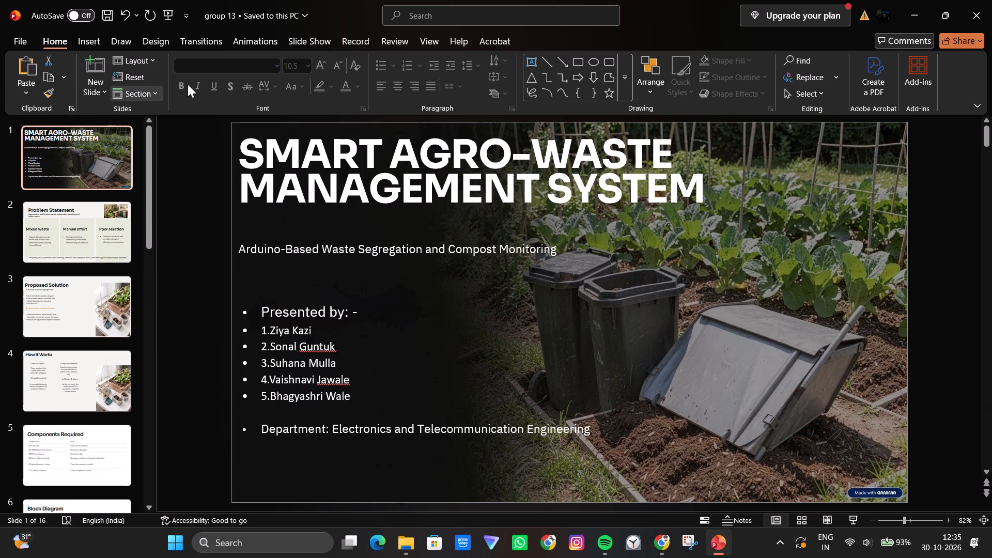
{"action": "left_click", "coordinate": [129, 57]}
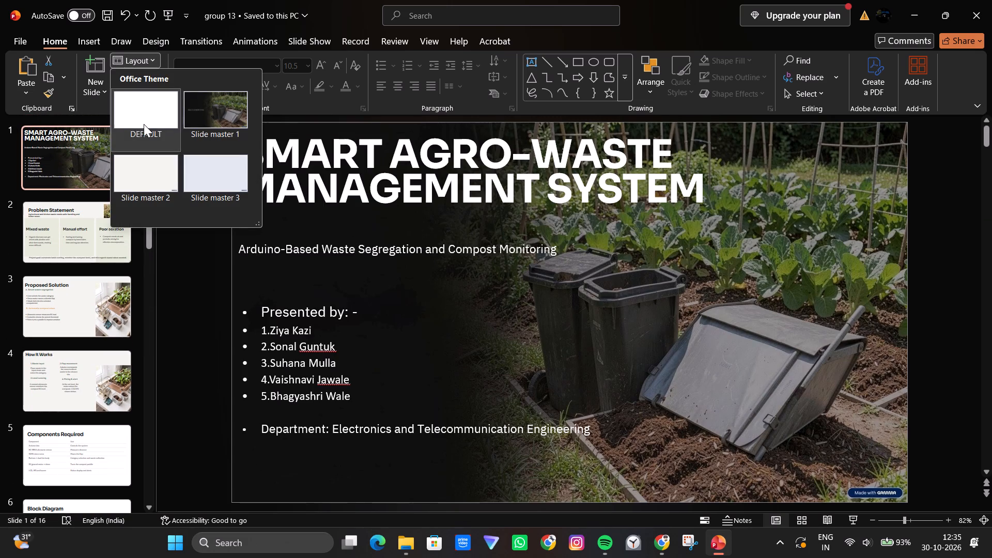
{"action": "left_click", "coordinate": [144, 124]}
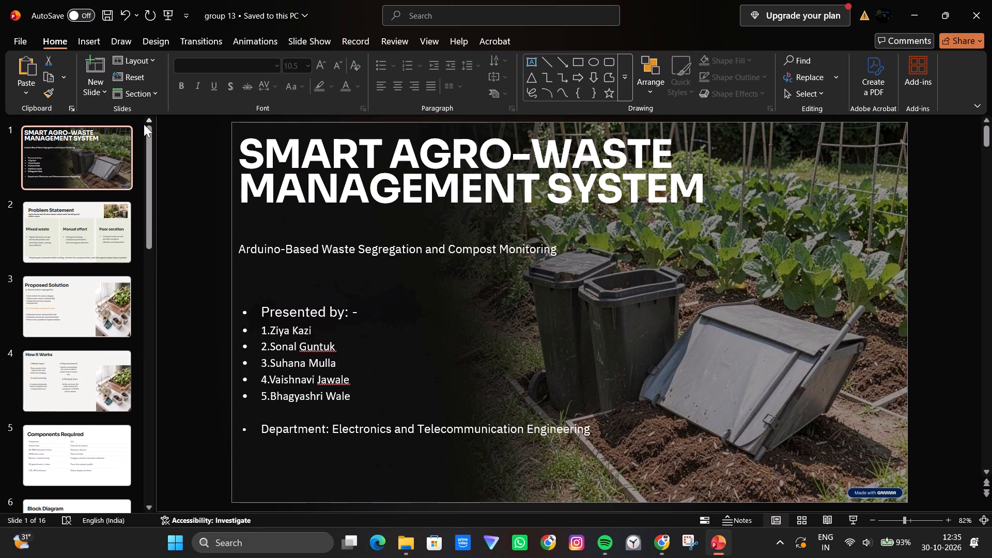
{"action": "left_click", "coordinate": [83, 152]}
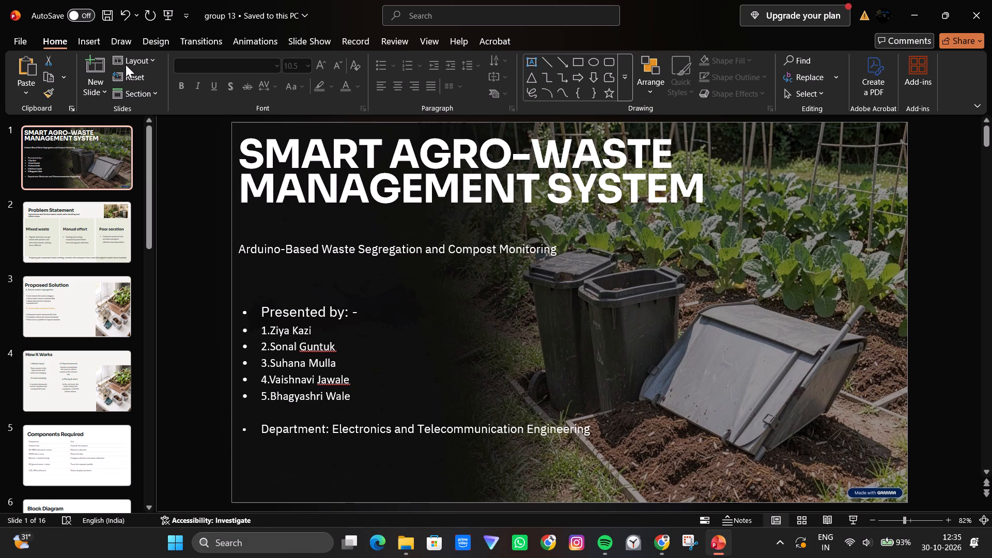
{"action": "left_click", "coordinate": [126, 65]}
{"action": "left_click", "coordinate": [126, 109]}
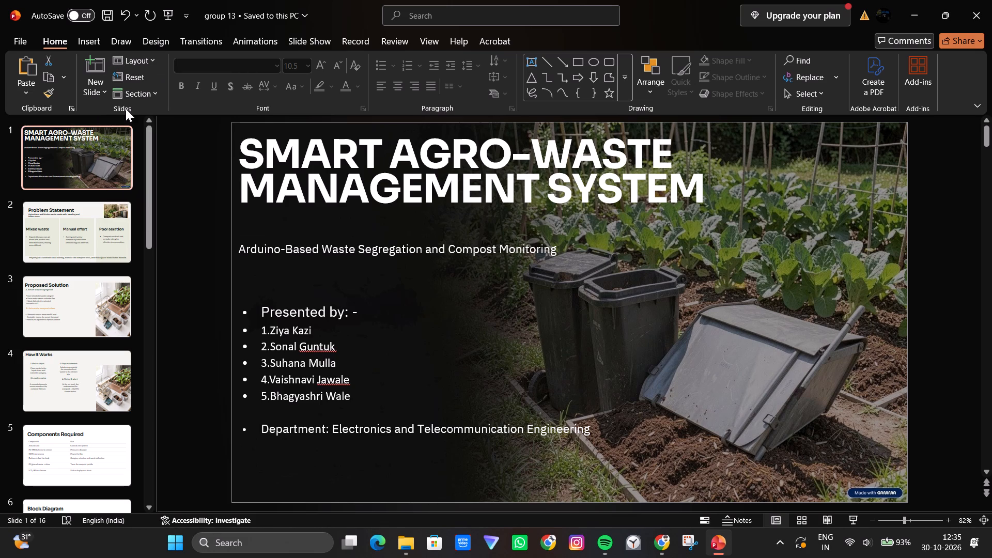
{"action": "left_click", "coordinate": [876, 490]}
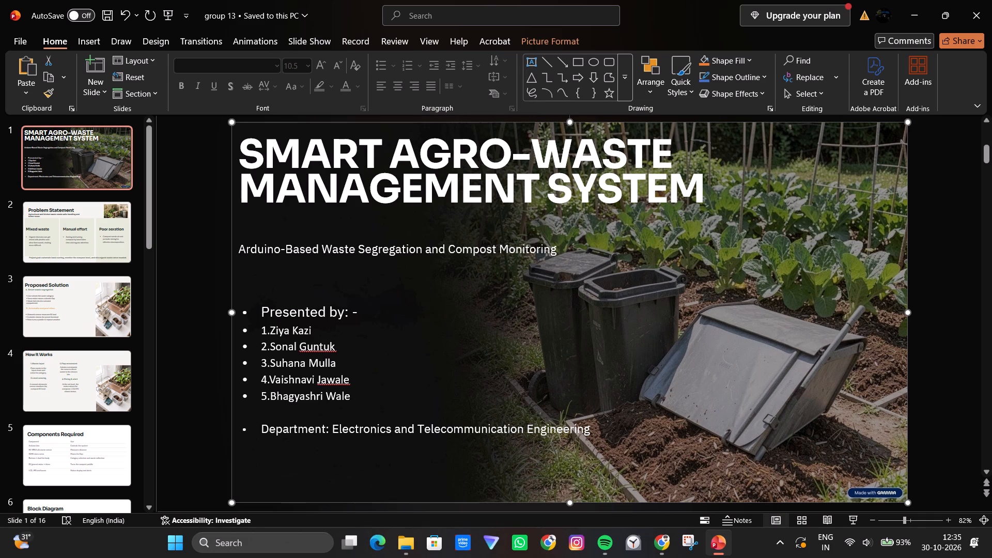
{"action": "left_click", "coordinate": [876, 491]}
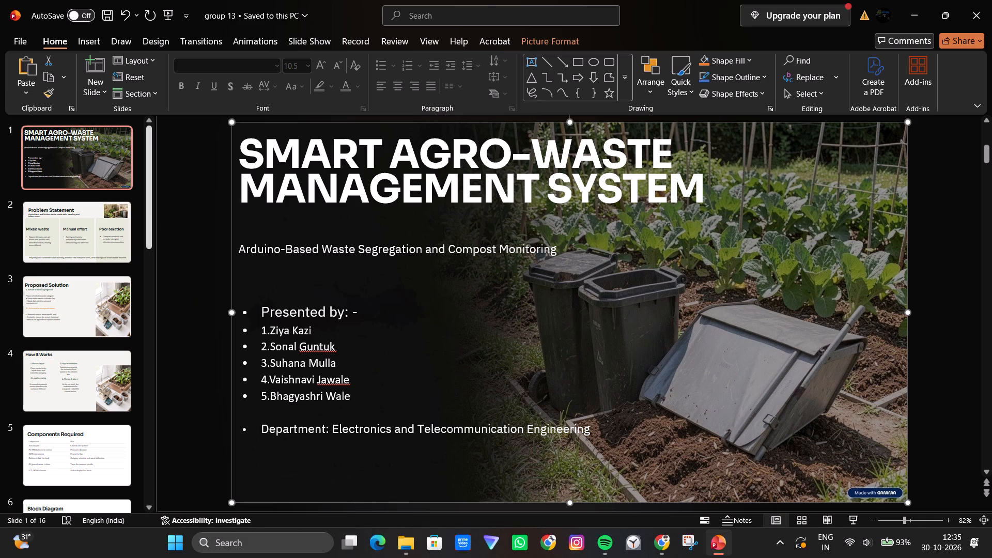
Make the title slide's subtitle "Arduino-Based Waste Segregation and Compost Monitoring" bold at font size 20.
{"action": "left_click", "coordinate": [242, 246]}
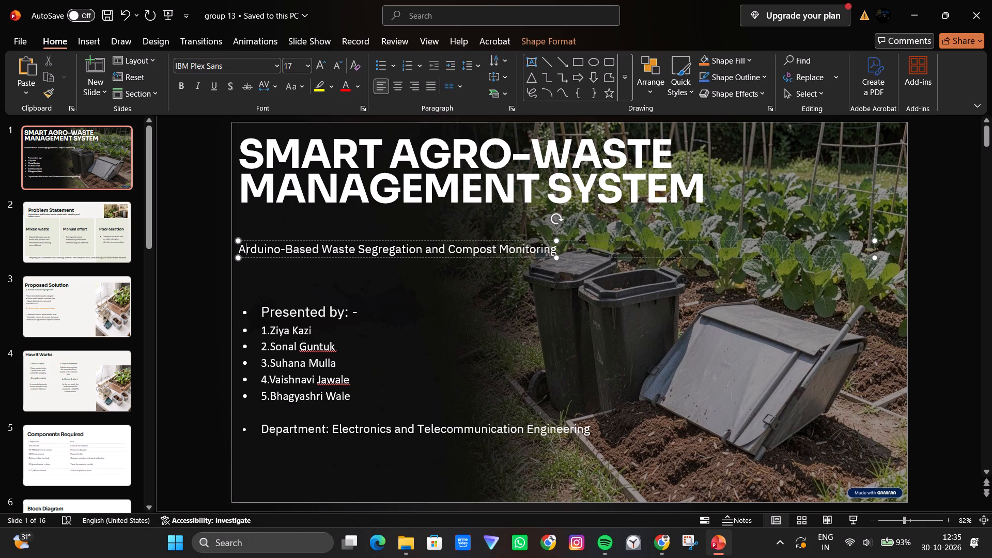
{"action": "key", "text": "Left"}
{"action": "key", "text": "shift+Right"}
{"action": "key", "text": "shift+Right"}
{"action": "key", "text": "shift+Right"}
{"action": "key", "text": "shift+Right"}
{"action": "key", "text": "shift+Right"}
{"action": "key", "text": "shift+Right"}
{"action": "key", "text": "shift+Right"}
{"action": "key", "text": "shift+Right"}
{"action": "key", "text": "shift+Right"}
{"action": "key", "text": "shift+Right"}
{"action": "key", "text": "shift+Right"}
{"action": "key", "text": "shift+Right"}
{"action": "key", "text": "shift+Right"}
{"action": "key", "text": "shift+Right"}
{"action": "key", "text": "shift+Right"}
{"action": "key", "text": "shift+Right"}
{"action": "key", "text": "shift+Right"}
{"action": "key", "text": "shift+Right"}
{"action": "key", "text": "shift+Right"}
{"action": "key", "text": "shift+Right"}
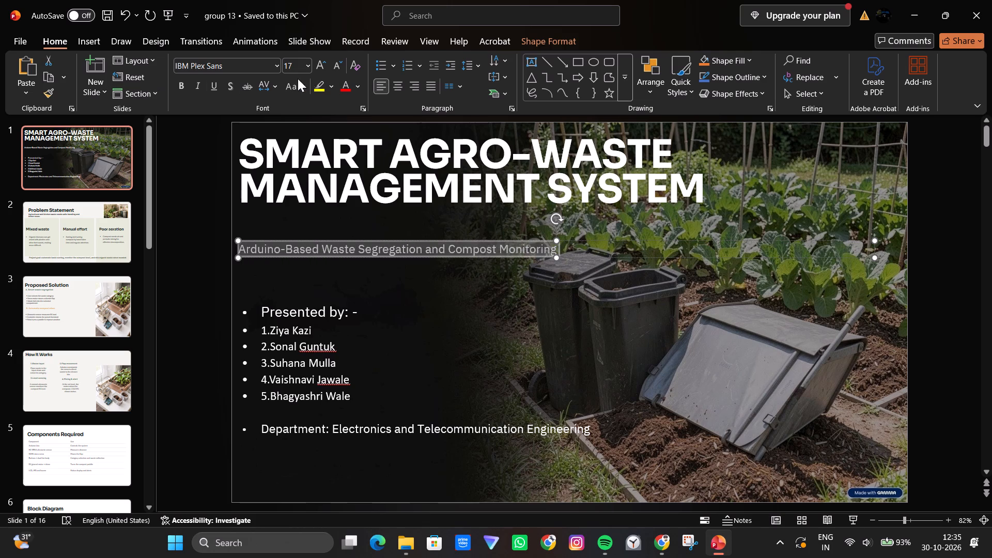
{"action": "left_click", "coordinate": [314, 72]}
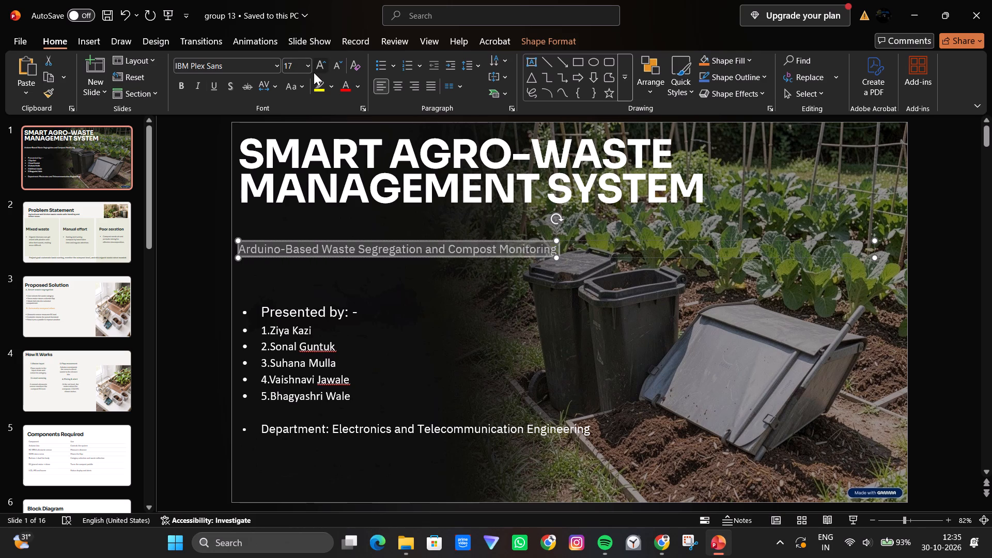
{"action": "left_click", "coordinate": [314, 72]}
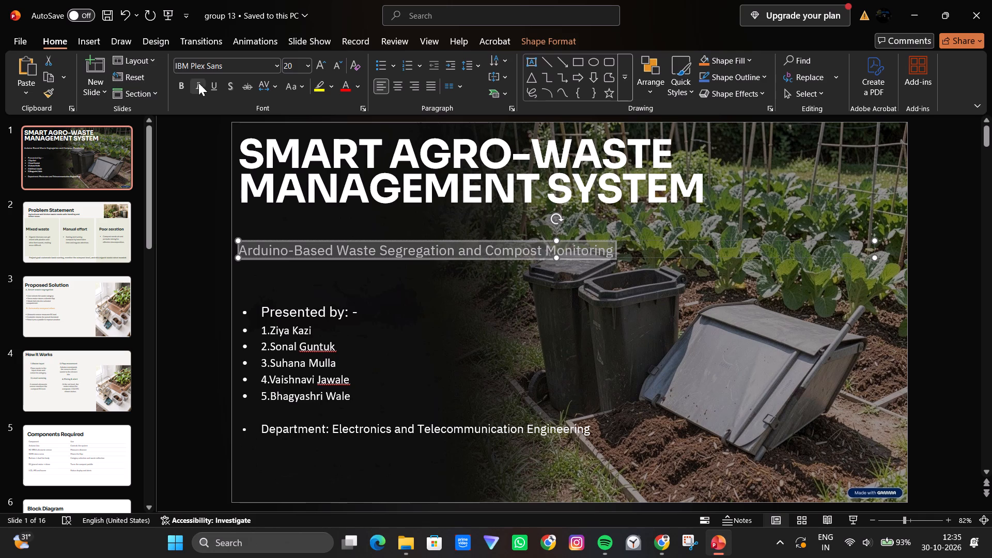
{"action": "left_click", "coordinate": [176, 85]}
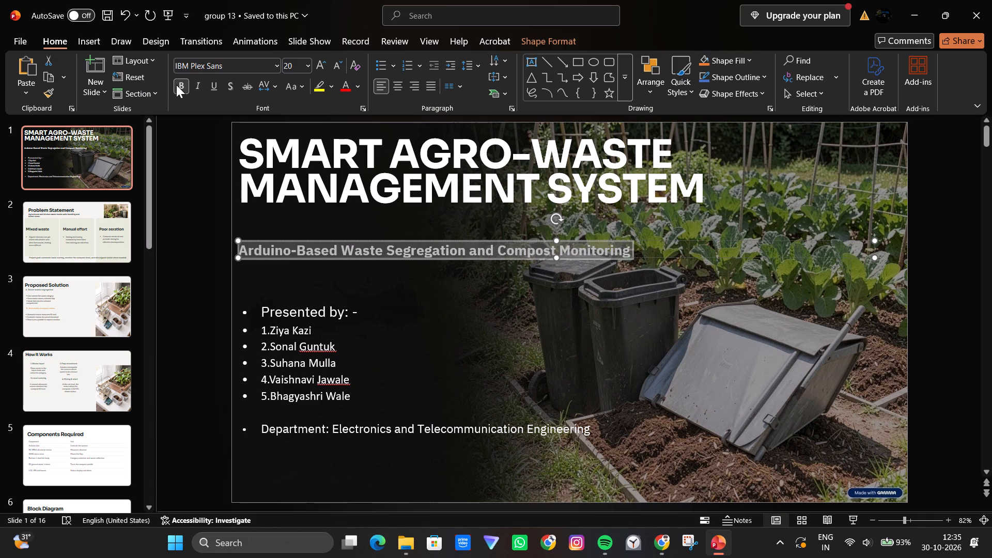
{"action": "left_click", "coordinate": [210, 192]}
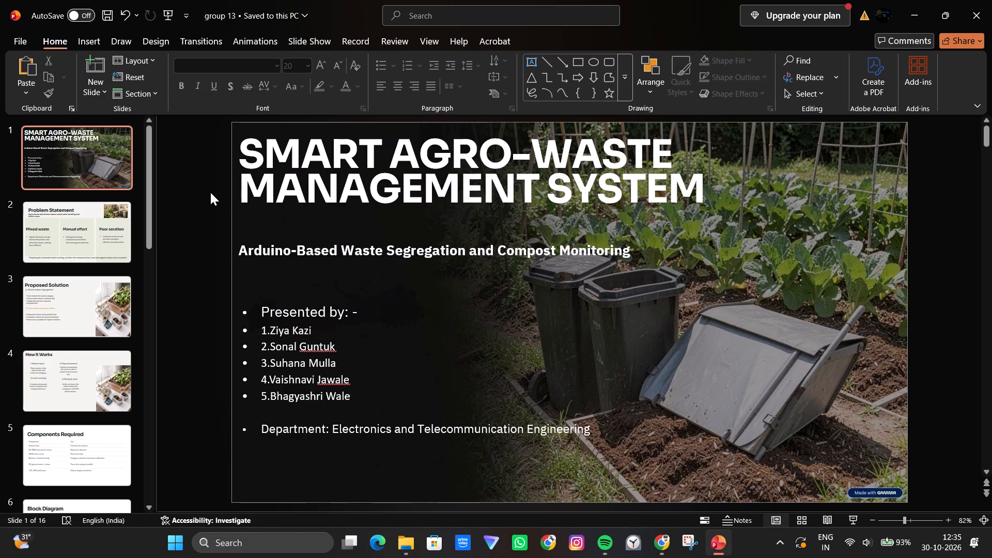
Make the "Presented by: -" line on the title slide bold.
{"action": "double_click", "coordinate": [273, 311]}
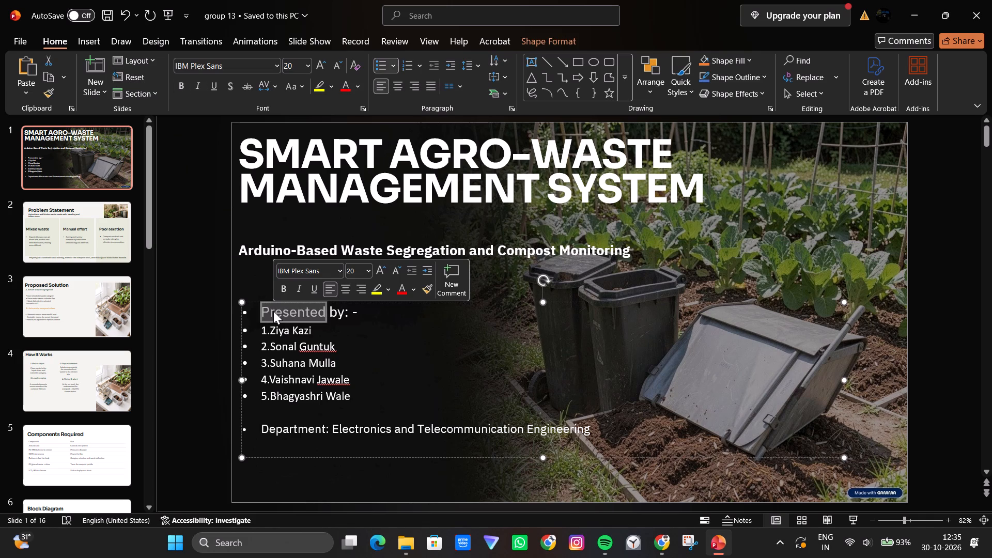
{"action": "key", "text": "shift+Right"}
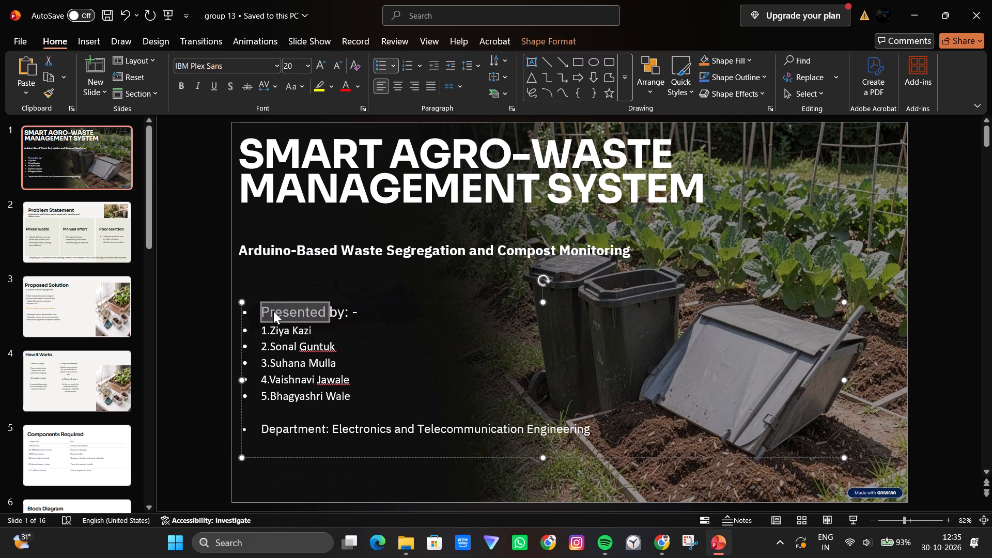
{"action": "key", "text": "shift+Right"}
{"action": "key", "text": "shift+Right"}
{"action": "key", "text": "shift+Right"}
{"action": "key", "text": "shift+Right"}
{"action": "key", "text": "shift+Right"}
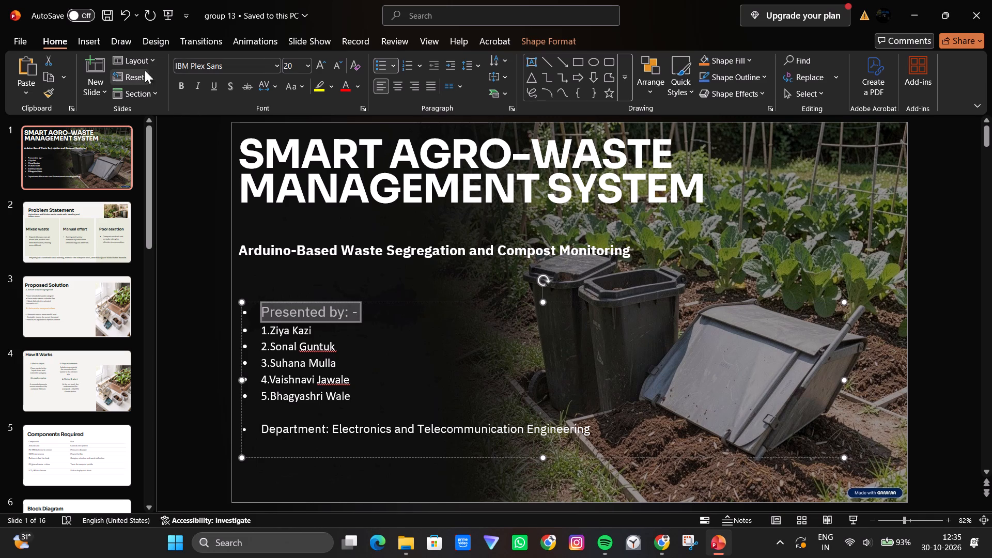
{"action": "left_click", "coordinate": [184, 82]}
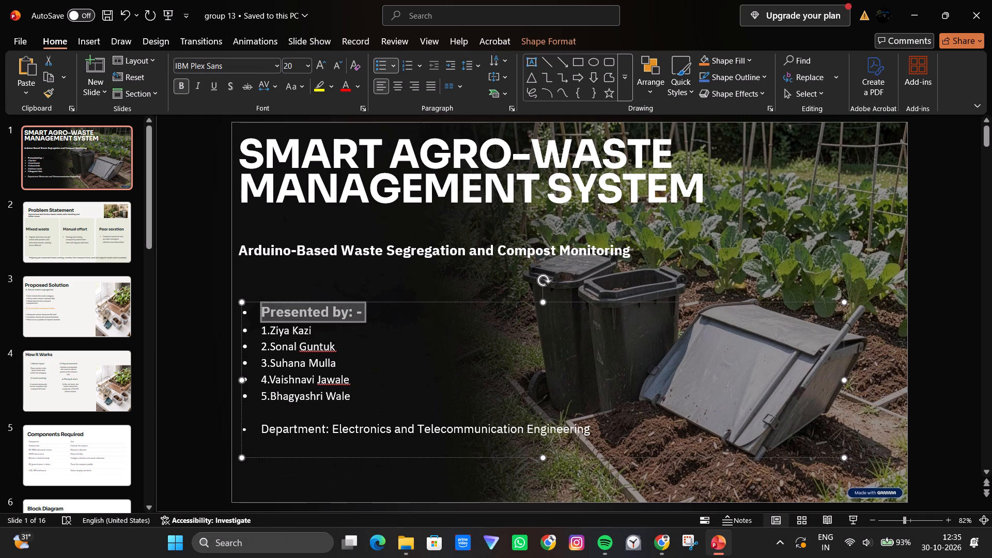
Remove the bullet and its indent from the "Presented by: -" line.
{"action": "left_click", "coordinate": [253, 308]}
{"action": "key", "text": "BackSpace"}
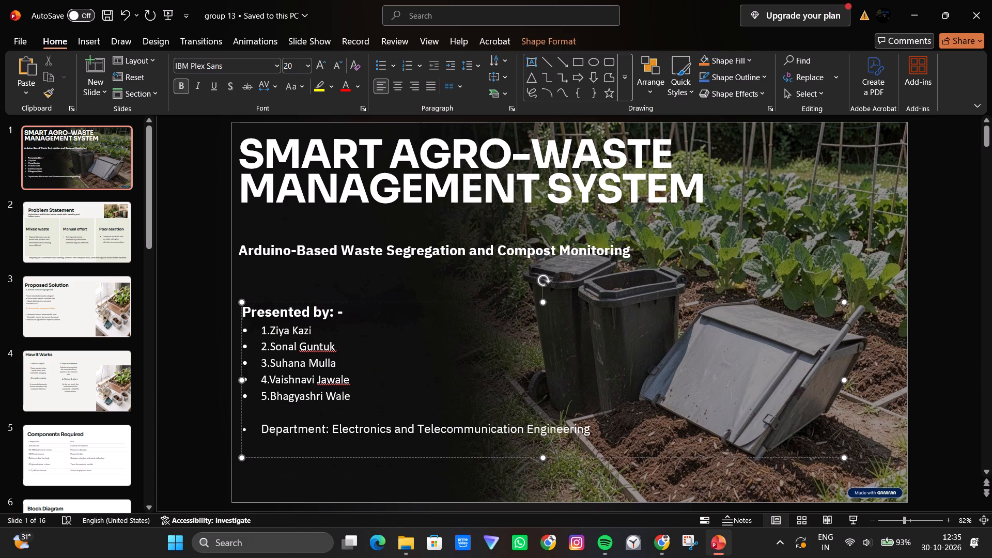
{"action": "key", "text": "BackSpace"}
Remove the bullet from the first presenter's line and join that line to the end of "Presented by: -".
{"action": "left_click", "coordinate": [258, 337]}
{"action": "key", "text": "BackSpace"}
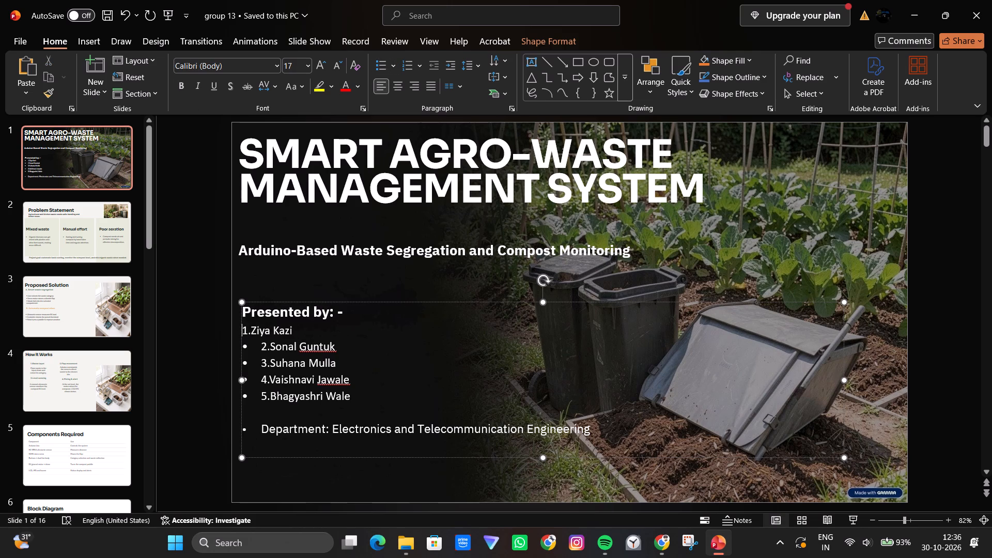
{"action": "key", "text": "BackSpace"}
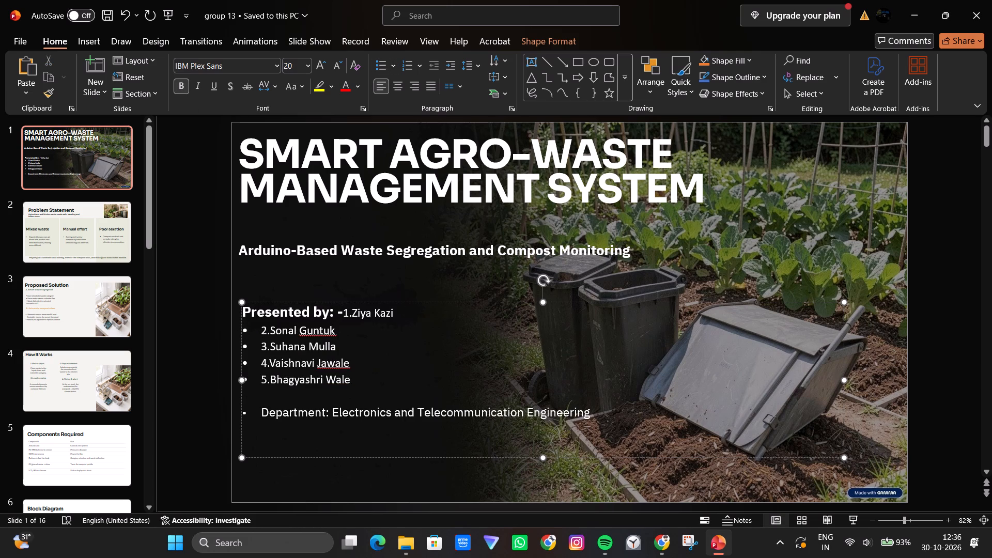
Move the first presenter's name onto its own line below "Presented by: -" on the title slide.
{"action": "key", "text": "Return"}
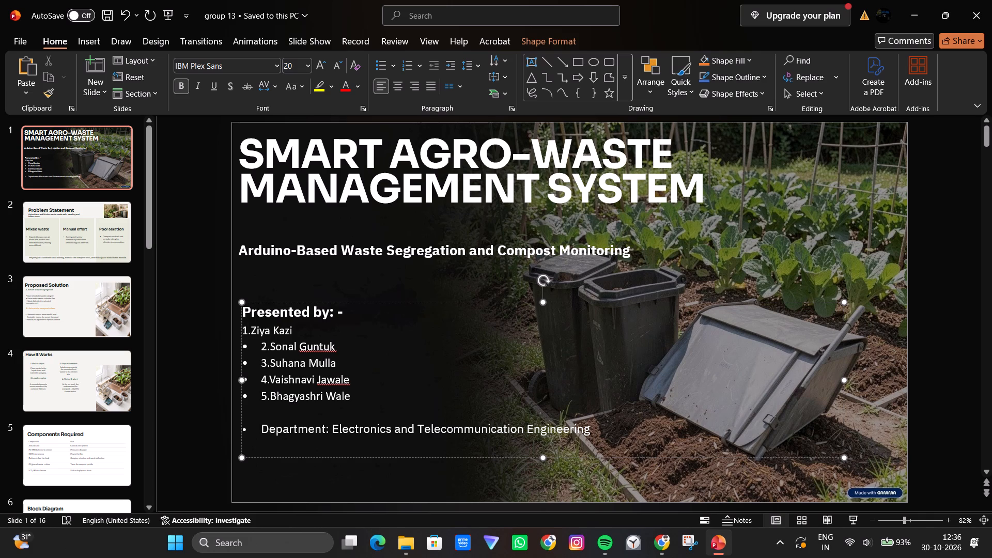
Remove the bullets and indents from the second to fifth presenters' lines, keeping each name on its own line.
{"action": "left_click", "coordinate": [259, 345]}
{"action": "key", "text": "BackSpace"}
{"action": "key", "text": "BackSpace"}
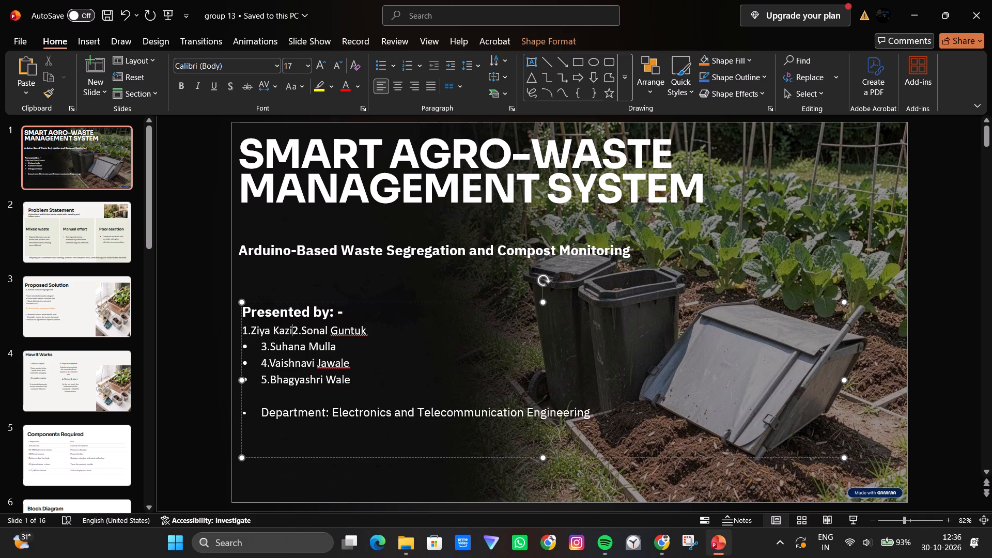
{"action": "key", "text": "Return"}
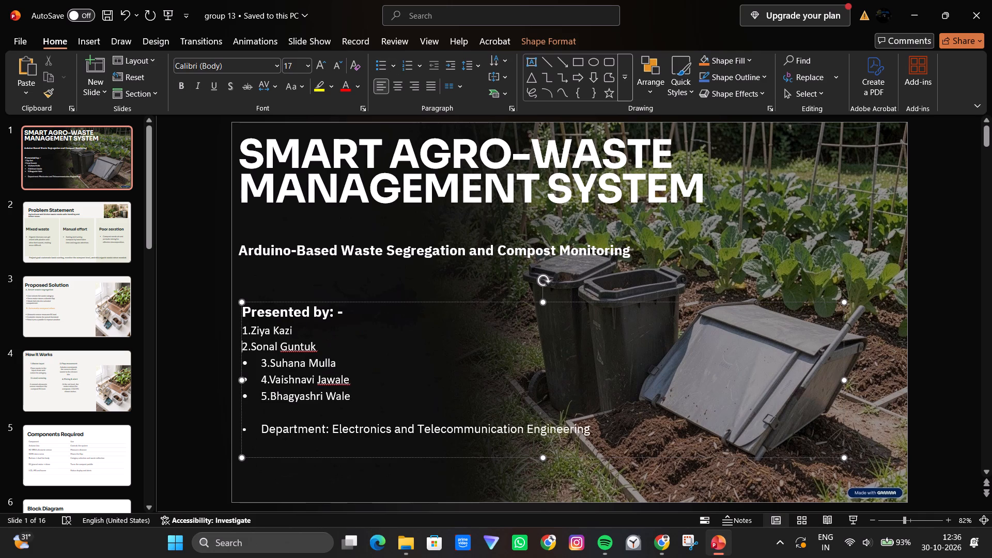
{"action": "left_click", "coordinate": [258, 367]}
{"action": "key", "text": "BackSpace"}
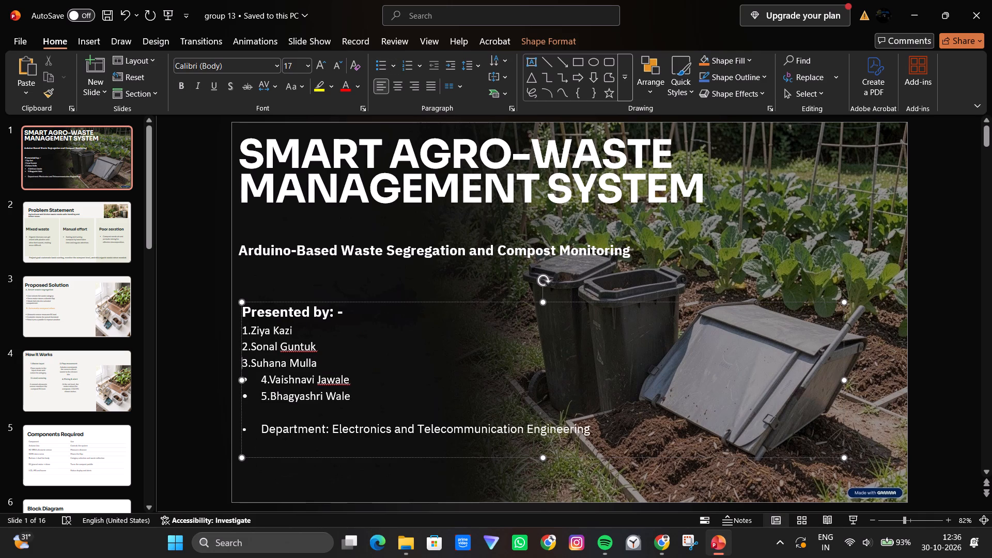
{"action": "left_click", "coordinate": [260, 380]}
{"action": "key", "text": "BackSpace"}
{"action": "key", "text": "Down"}
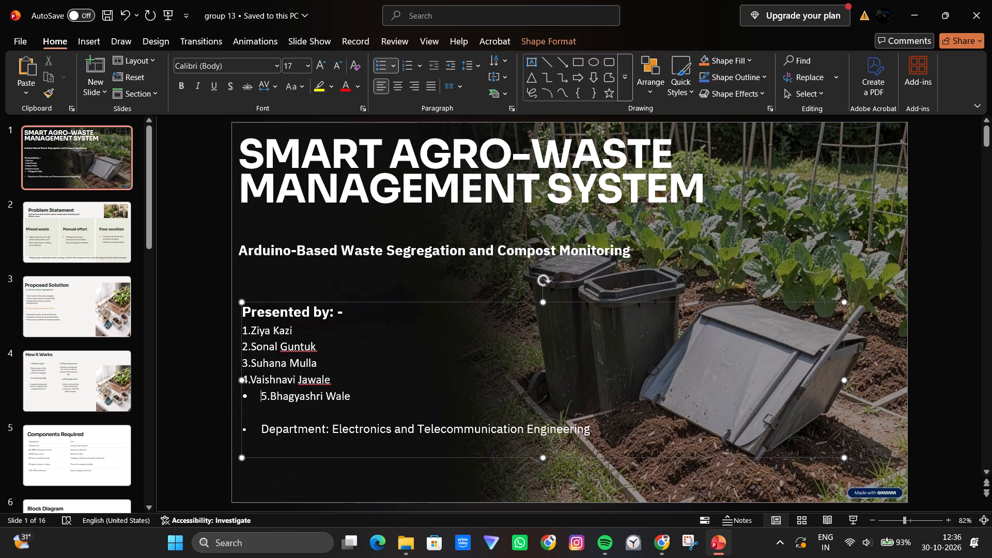
{"action": "key", "text": "BackSpace"}
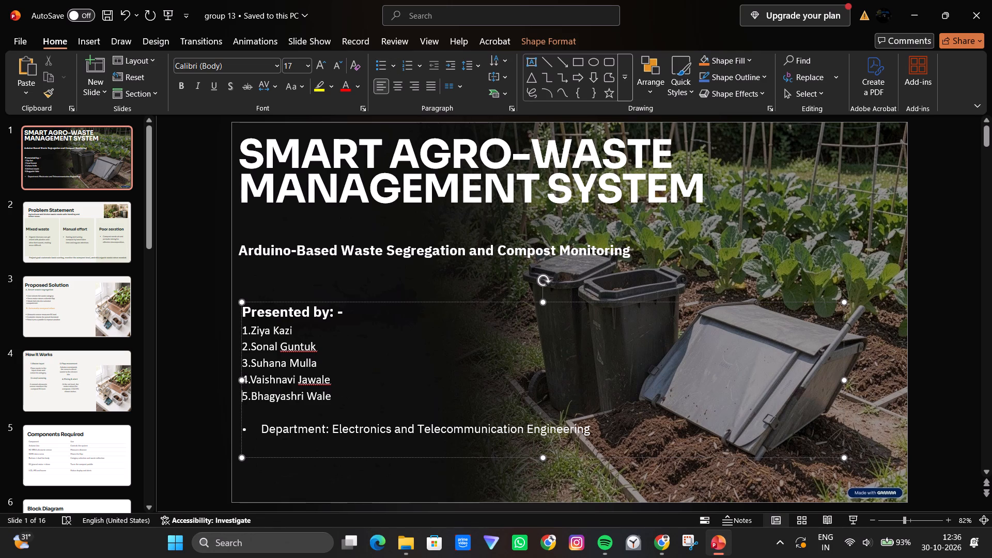
Make the word "Department" bold in the department line of the title slide.
{"action": "left_click", "coordinate": [265, 429]}
{"action": "double_click", "coordinate": [265, 429]}
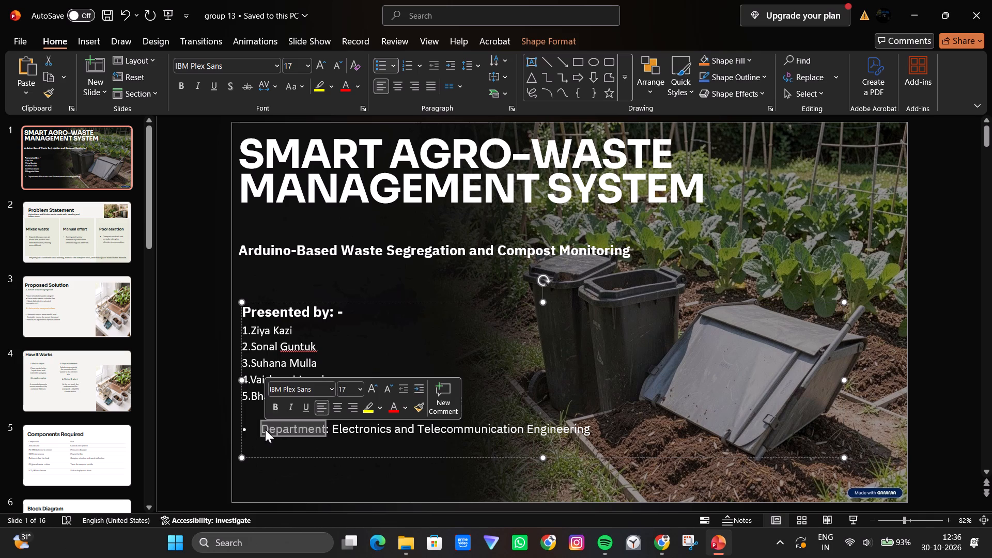
{"action": "left_click", "coordinate": [282, 405]}
{"action": "left_click", "coordinate": [313, 485]}
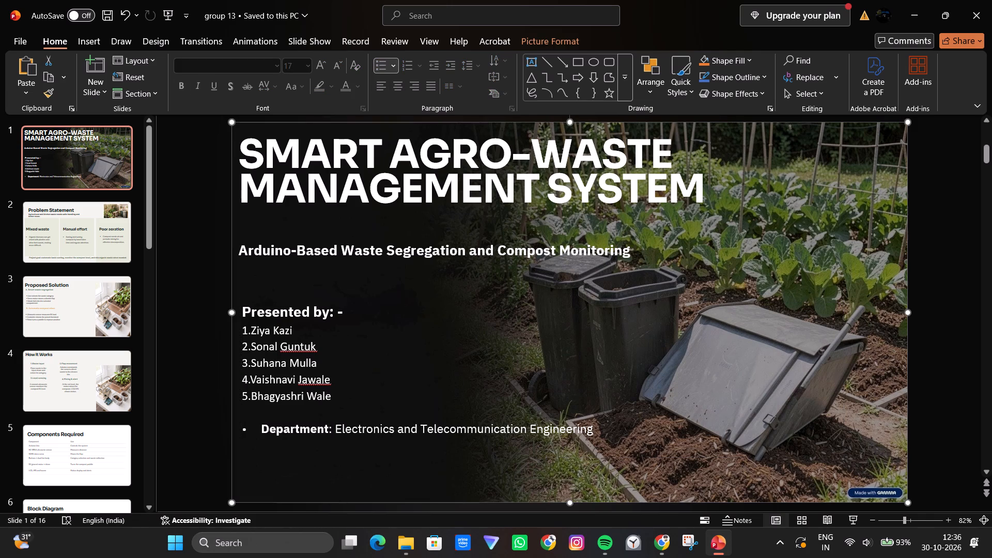
Review the slides from Problem Statement to the last Arduino Program slide for leftover content to clean up.
{"action": "left_click", "coordinate": [86, 221]}
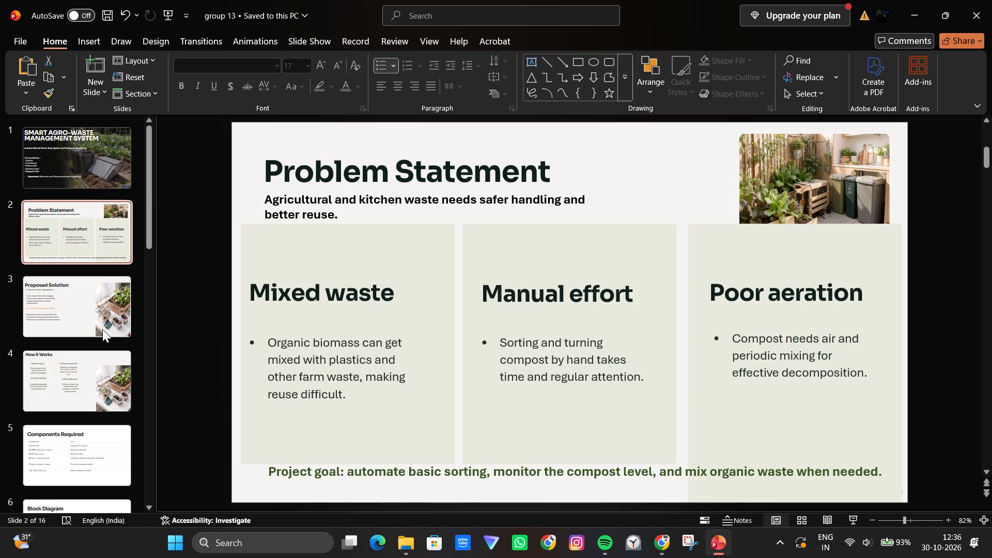
{"action": "left_click", "coordinate": [103, 330]}
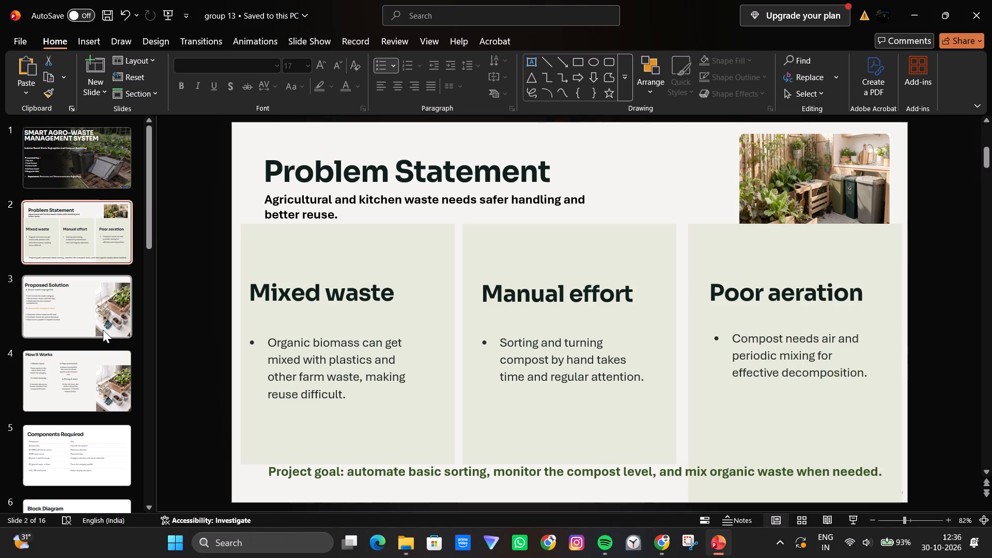
{"action": "left_click", "coordinate": [101, 320]}
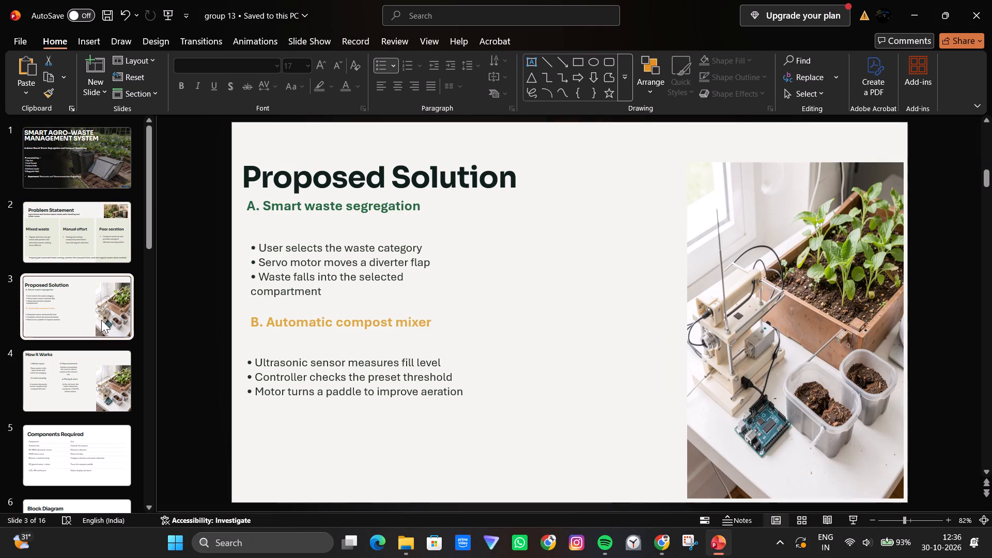
{"action": "left_click", "coordinate": [80, 375]}
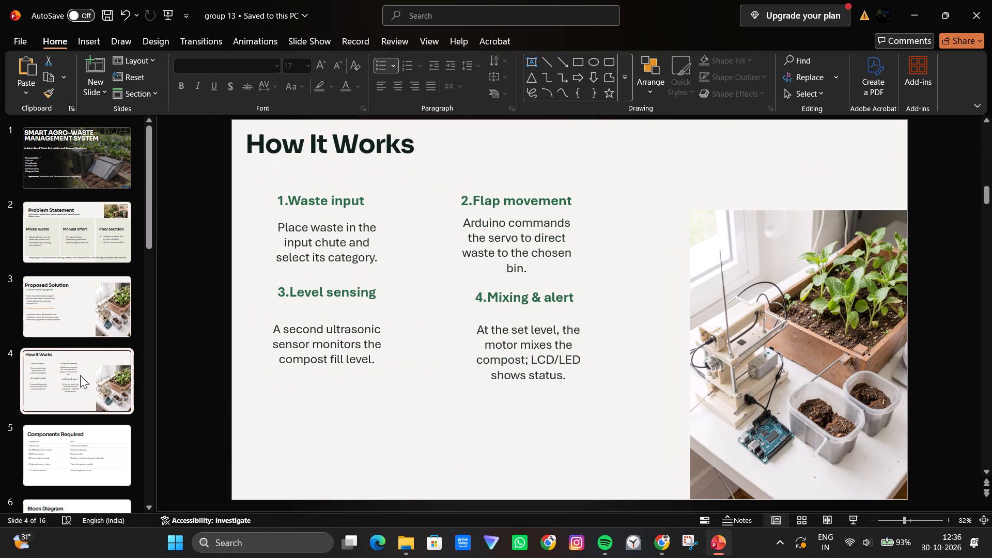
{"action": "left_click", "coordinate": [74, 445]}
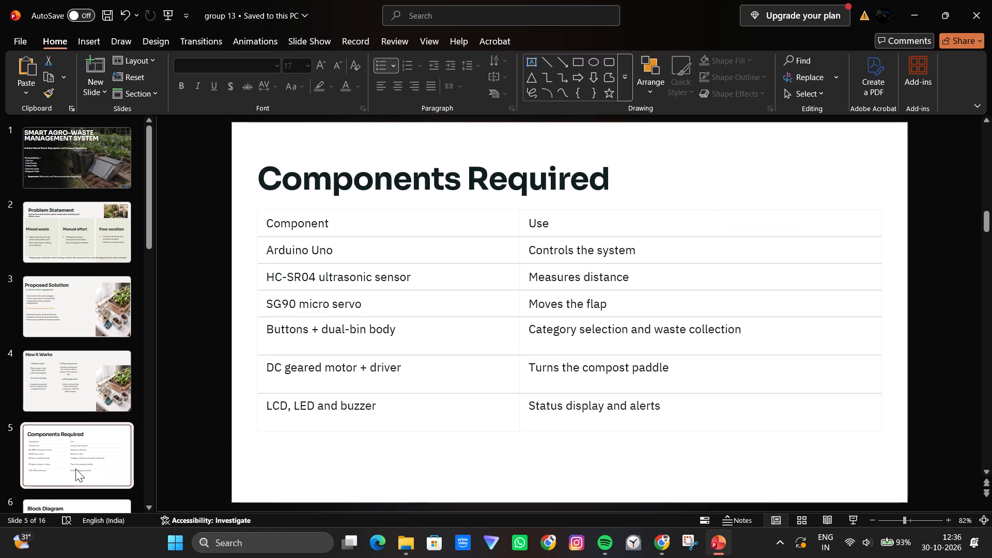
{"action": "scroll", "coordinate": [75, 469], "scroll_direction": "down", "scroll_amount": 1}
{"action": "left_click", "coordinate": [69, 407]}
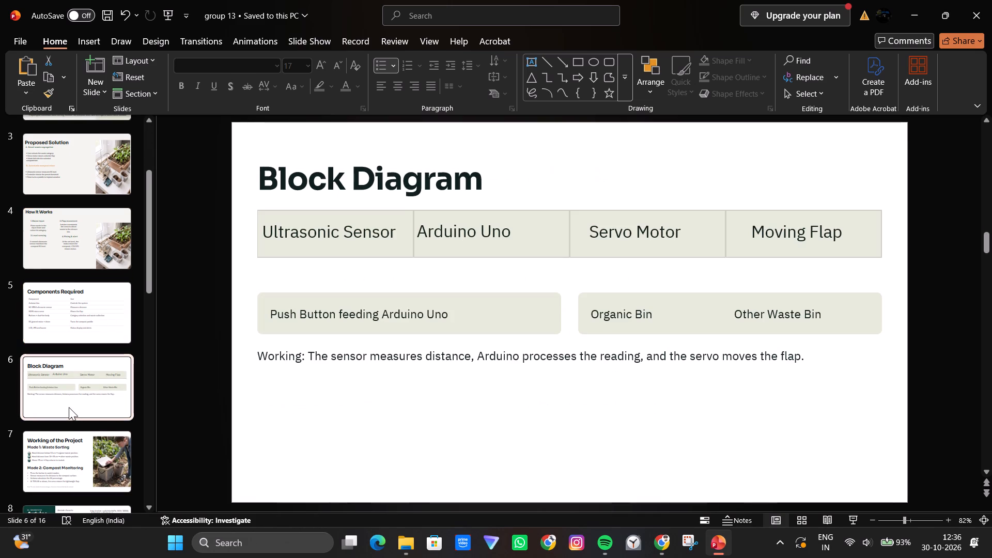
{"action": "scroll", "coordinate": [69, 417], "scroll_direction": "up", "scroll_amount": 1}
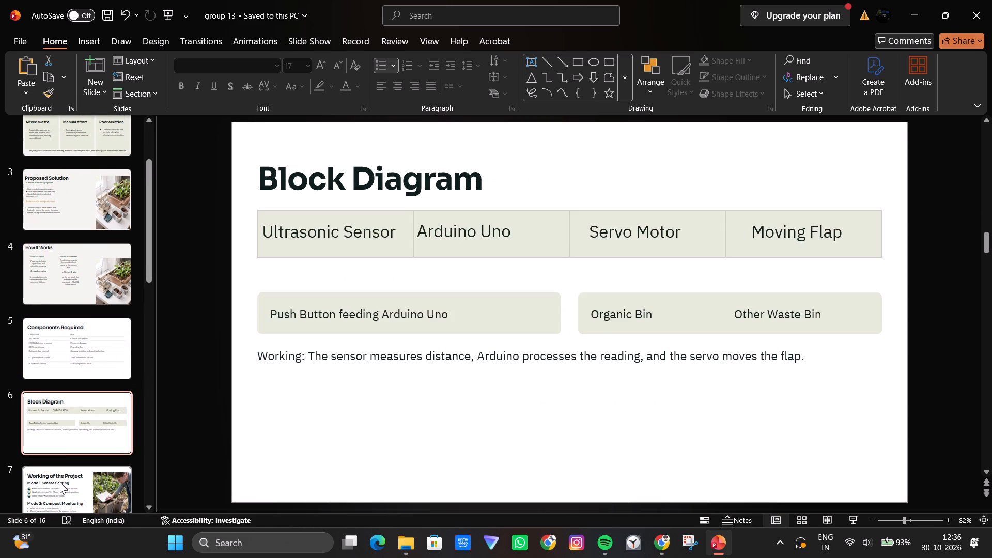
{"action": "left_click", "coordinate": [59, 481]}
{"action": "scroll", "coordinate": [59, 481], "scroll_direction": "down", "scroll_amount": 2}
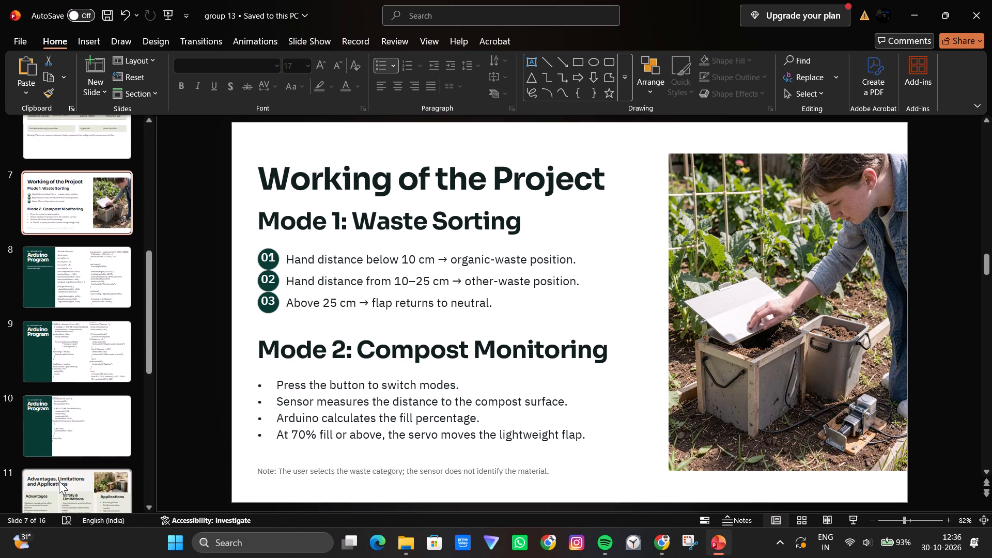
{"action": "left_click", "coordinate": [112, 283]}
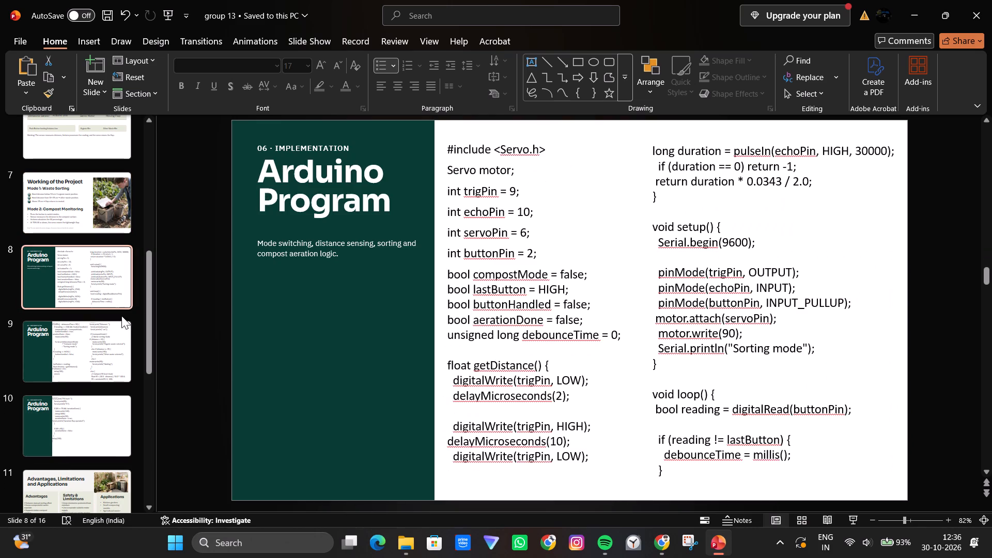
{"action": "left_click", "coordinate": [110, 365]}
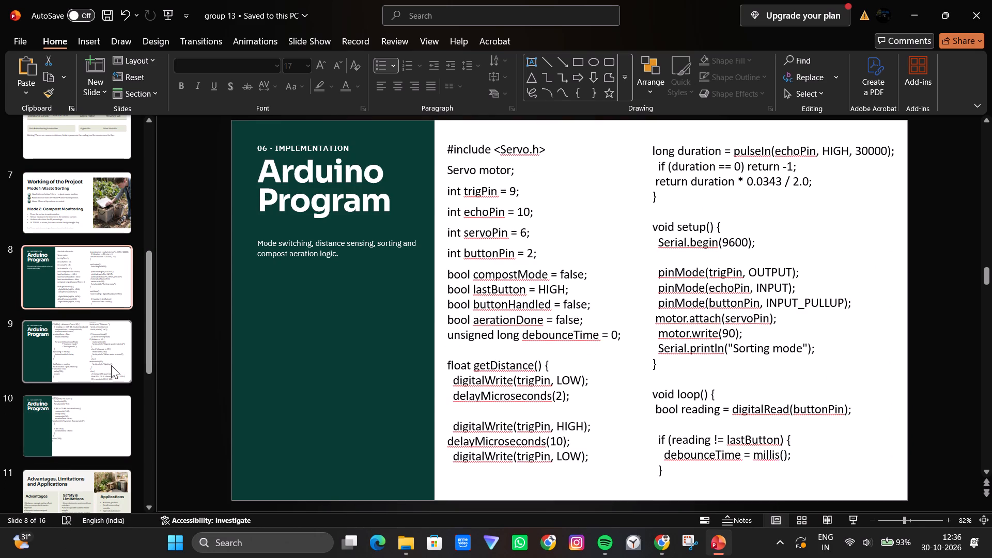
{"action": "left_click", "coordinate": [101, 410]}
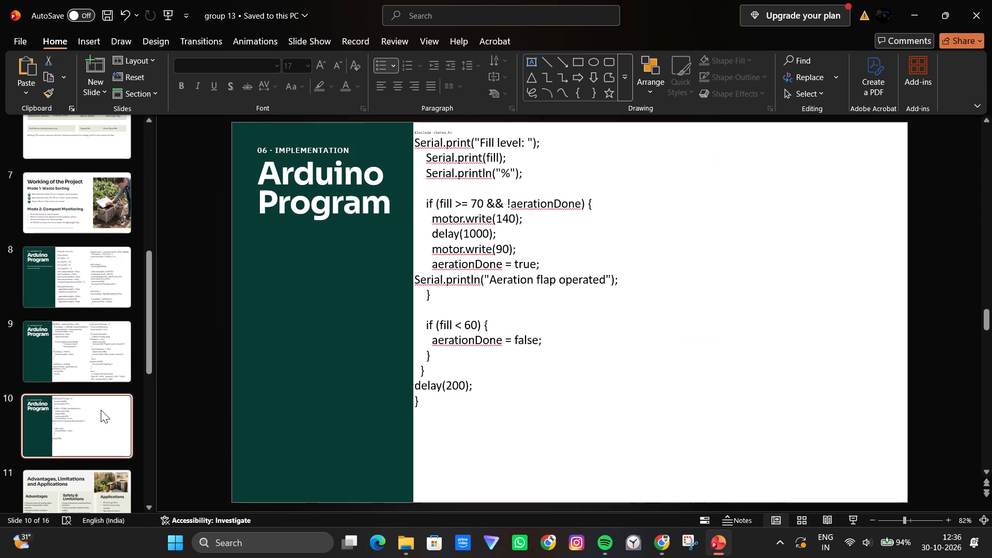
Delete the "06 · IMPLEMENTATION" label above the Arduino Program title on slide 8.
{"action": "left_click", "coordinate": [111, 259]}
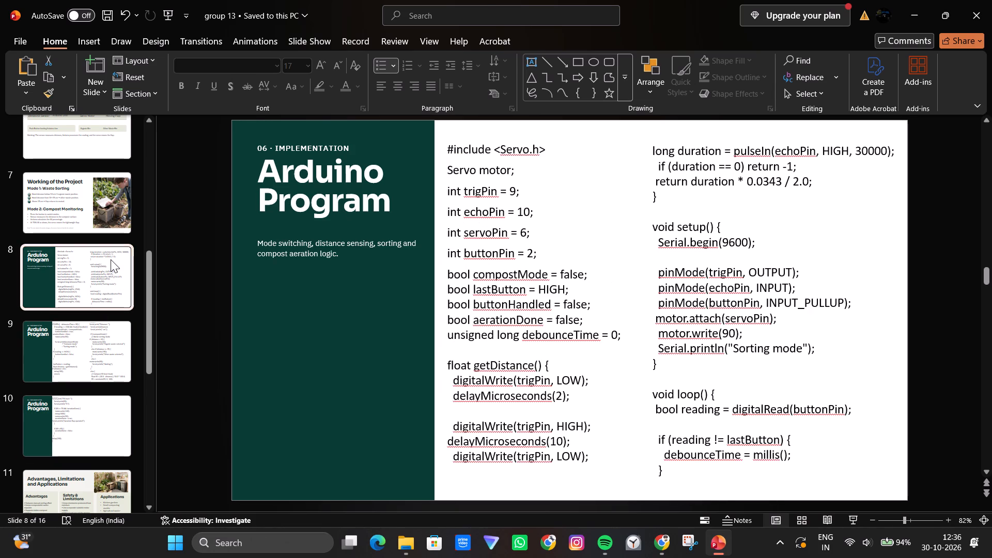
{"action": "left_click", "coordinate": [316, 146]}
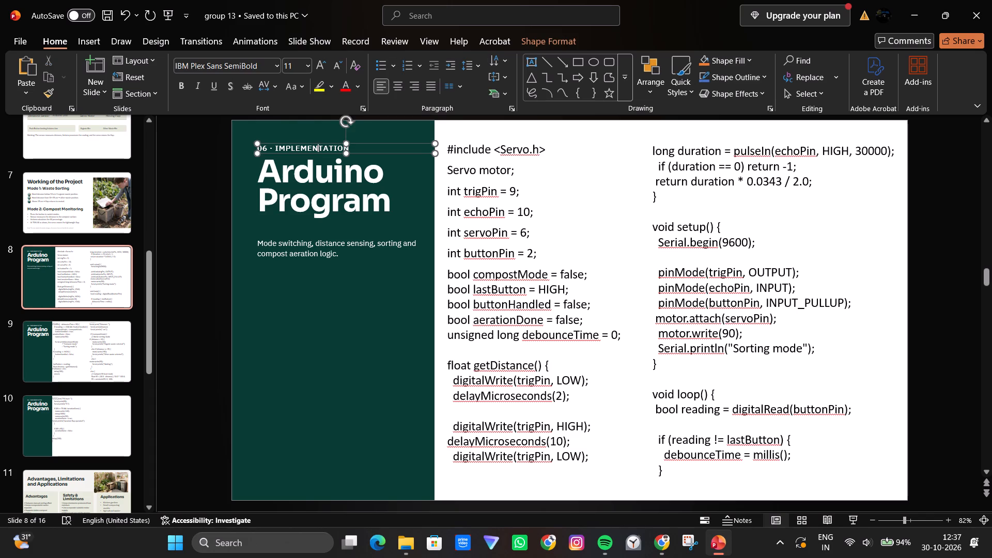
{"action": "key", "text": "BackSpace"}
{"action": "left_click", "coordinate": [358, 144]}
{"action": "key", "text": "BackSpace"}
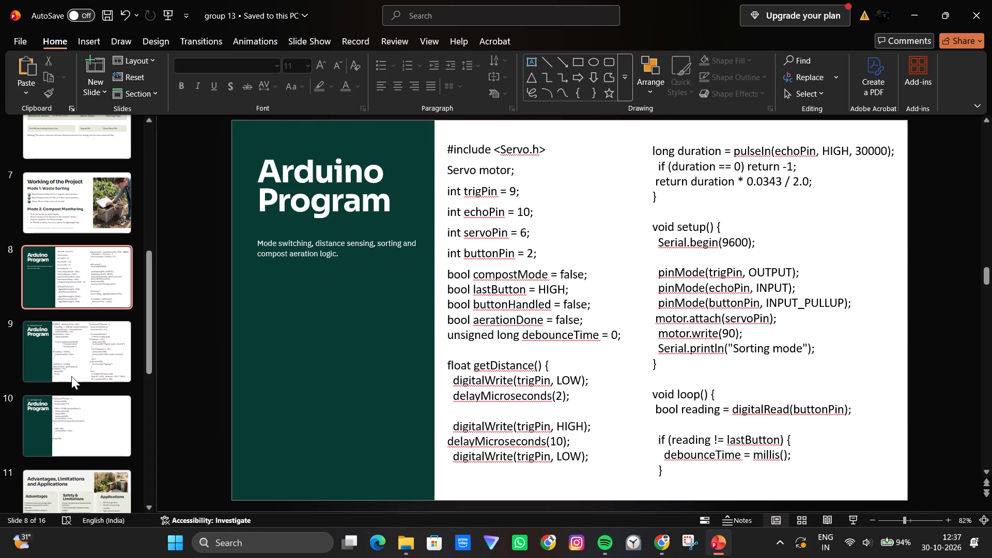
Delete the "06 · IMPLEMENTATION" label above the Arduino Program title on slide 9.
{"action": "left_click", "coordinate": [71, 376]}
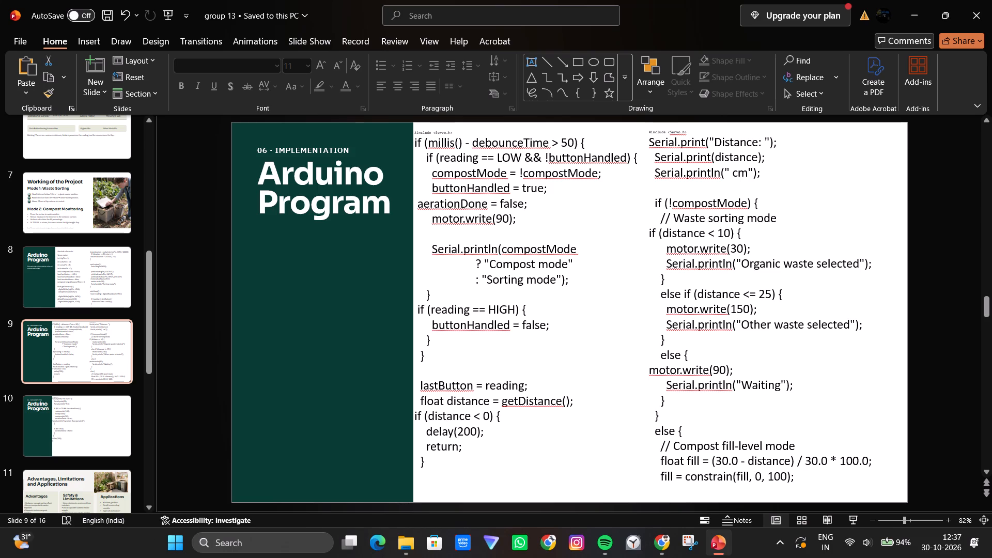
{"action": "left_click", "coordinate": [300, 152]}
{"action": "left_click", "coordinate": [300, 149]}
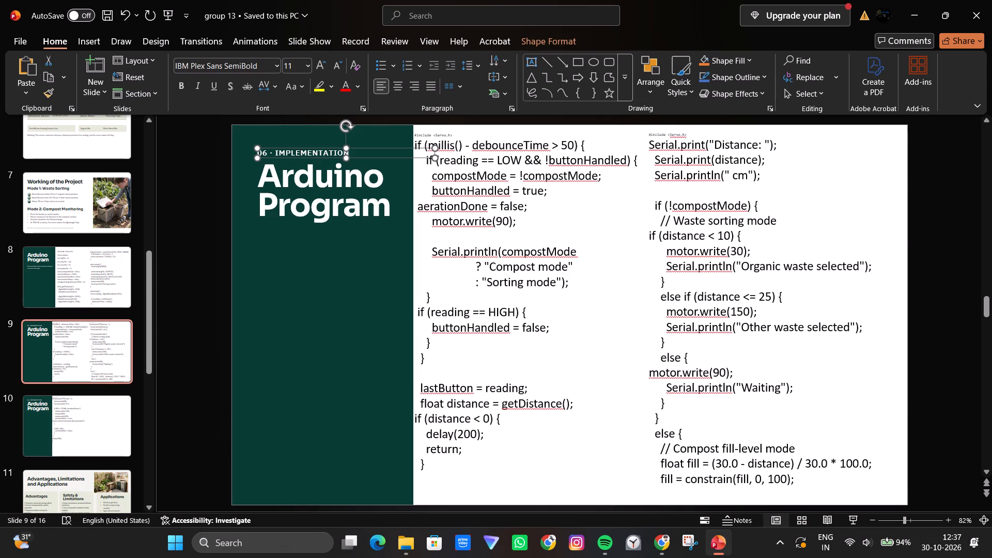
{"action": "key", "text": "BackSpace"}
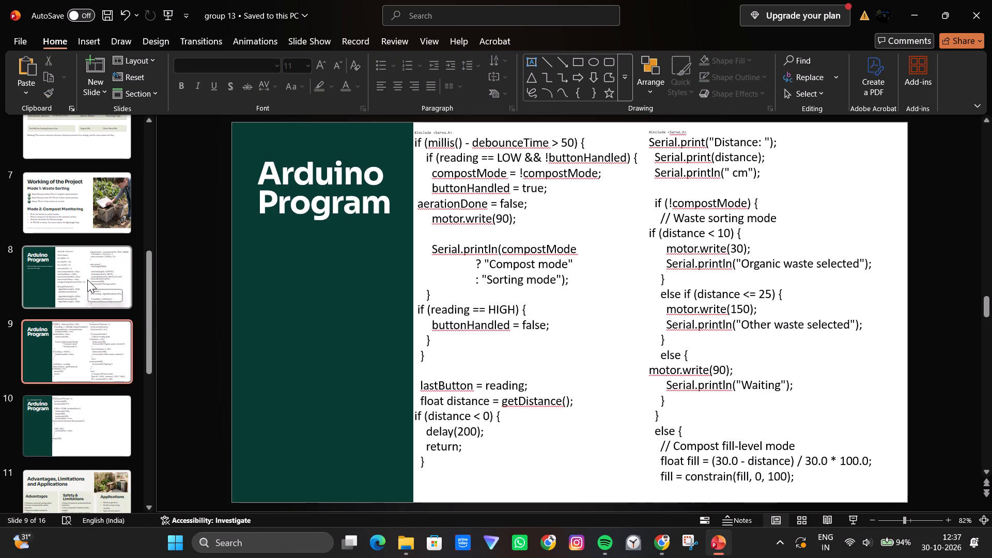
Delete the "06 · IMPLEMENTATION" label above the Arduino Program title on slide 10.
{"action": "left_click", "coordinate": [93, 402]}
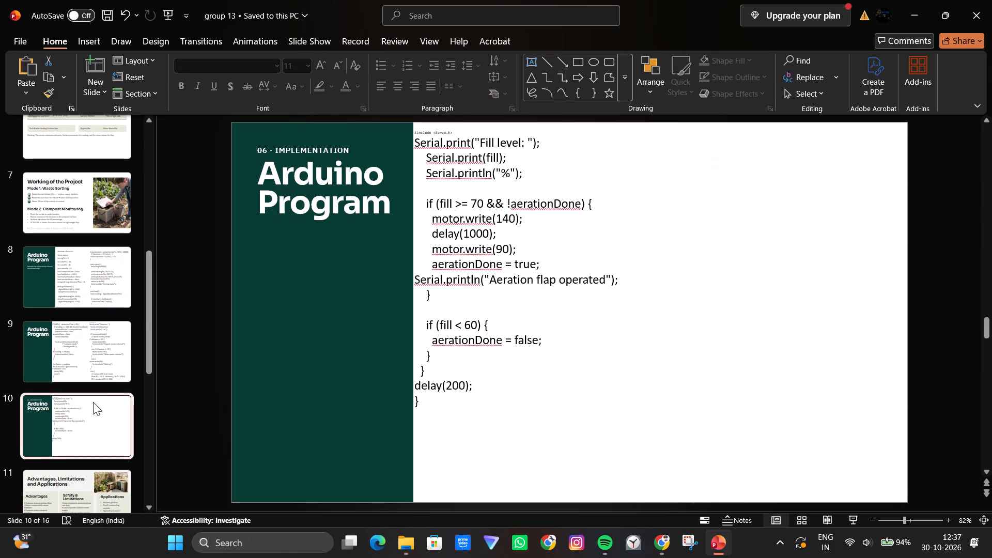
{"action": "left_click", "coordinate": [285, 145]}
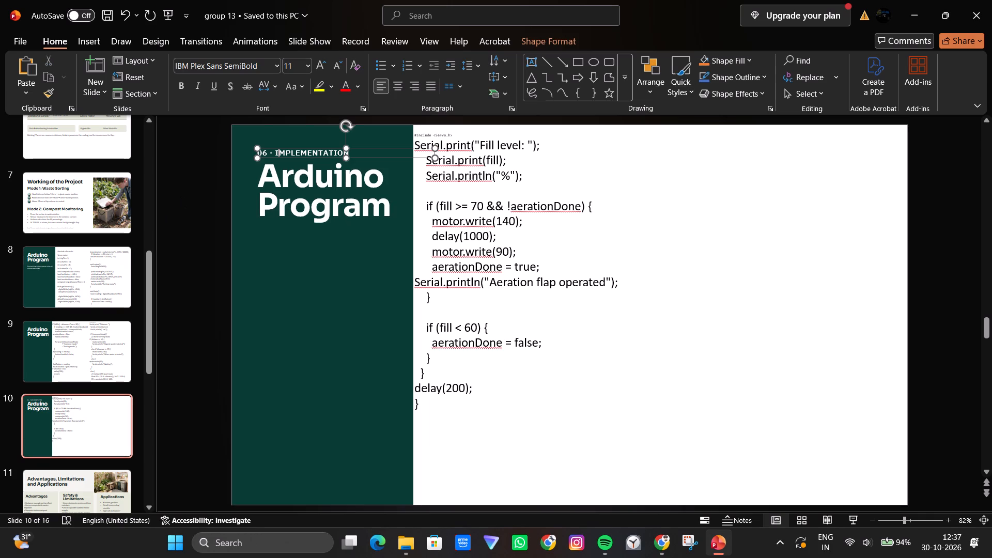
{"action": "left_click", "coordinate": [285, 145]}
{"action": "left_click", "coordinate": [285, 145]}
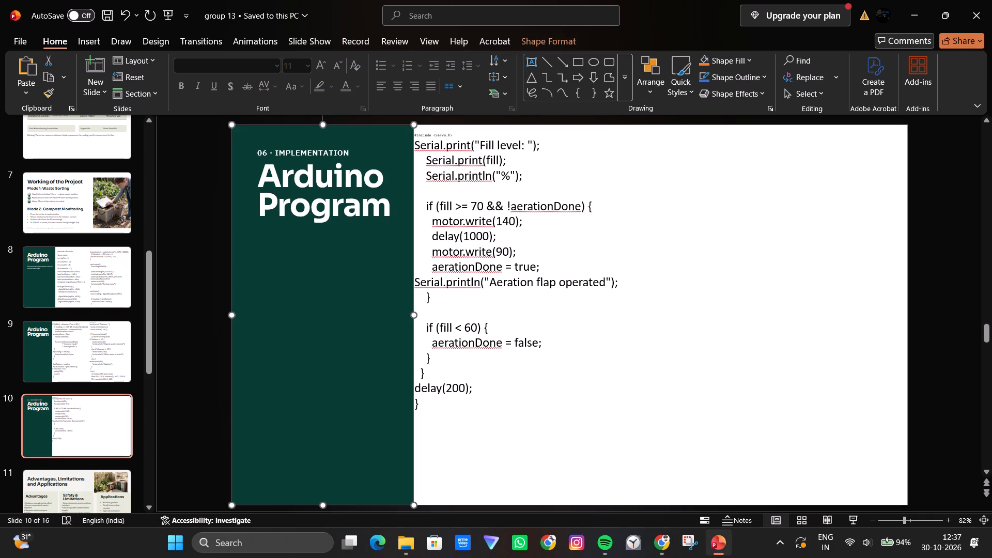
{"action": "left_click", "coordinate": [285, 145]}
{"action": "left_click", "coordinate": [285, 149]}
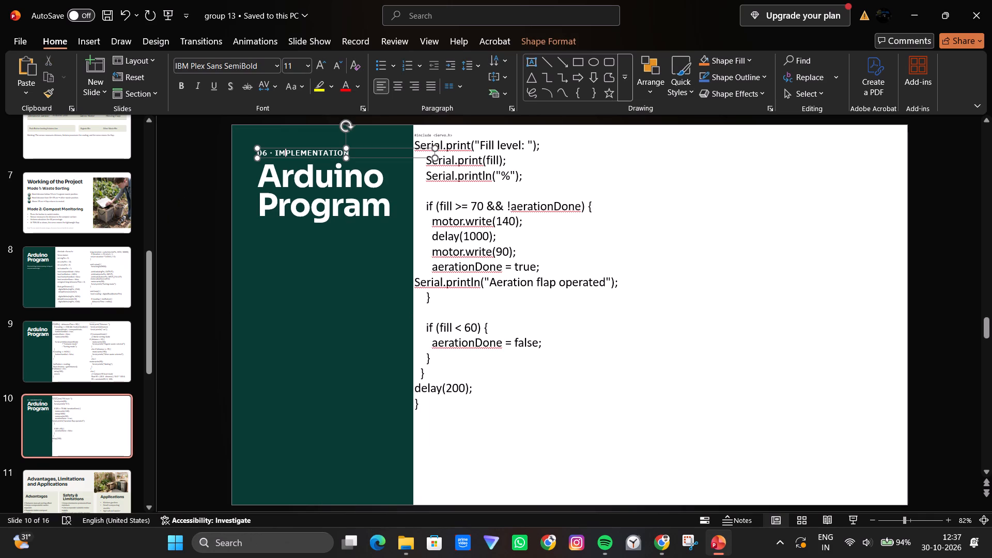
{"action": "key", "text": "BackSpace"}
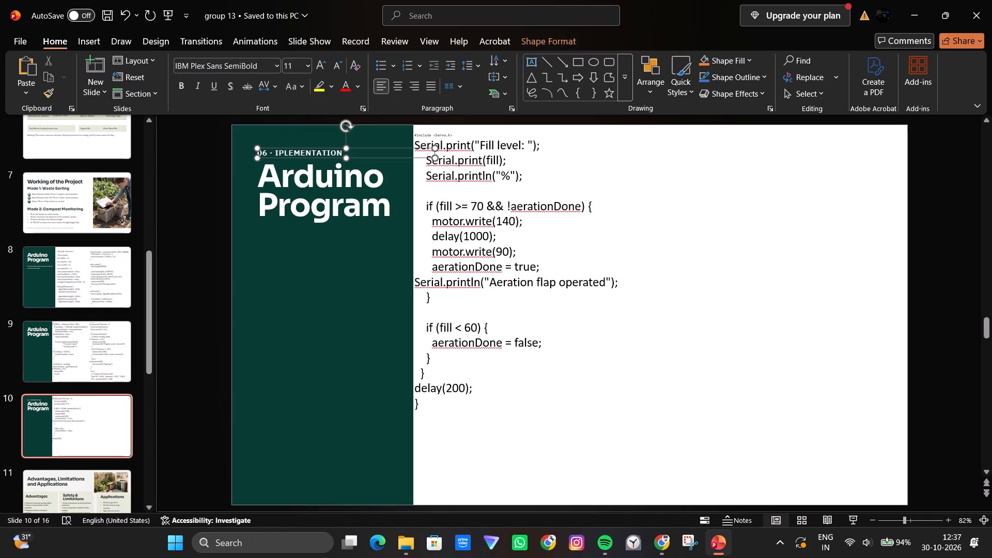
{"action": "left_click", "coordinate": [286, 148]}
{"action": "key", "text": "BackSpace"}
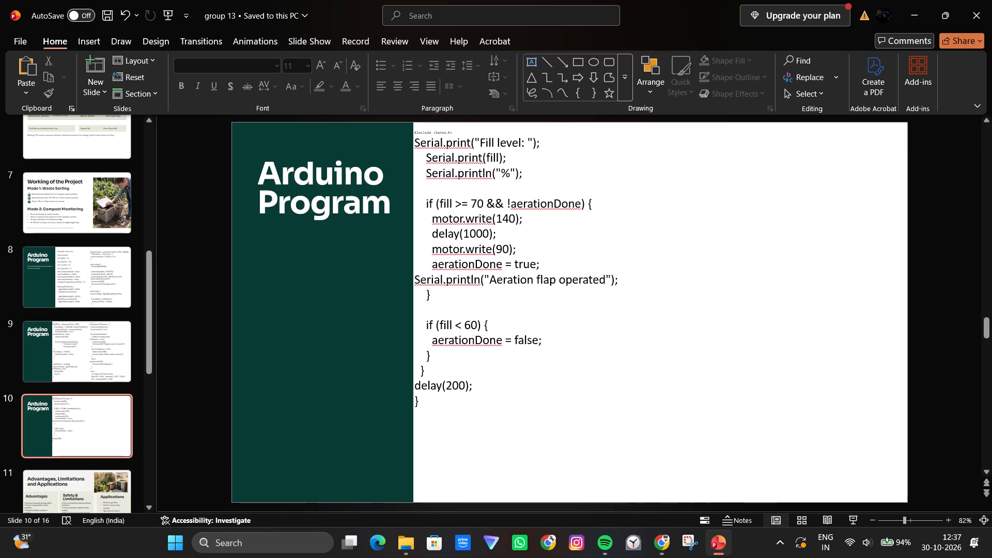
Review the Arduino Program slides 8 to 10 and the Advantages, Limitations and Applications slide for leftover labels.
{"action": "left_click", "coordinate": [81, 319]}
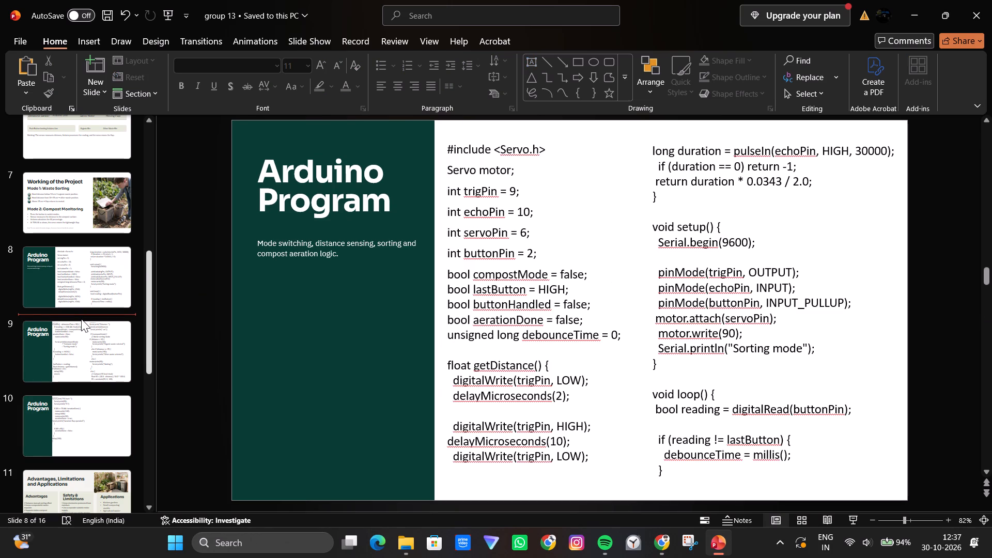
{"action": "left_click", "coordinate": [119, 251]}
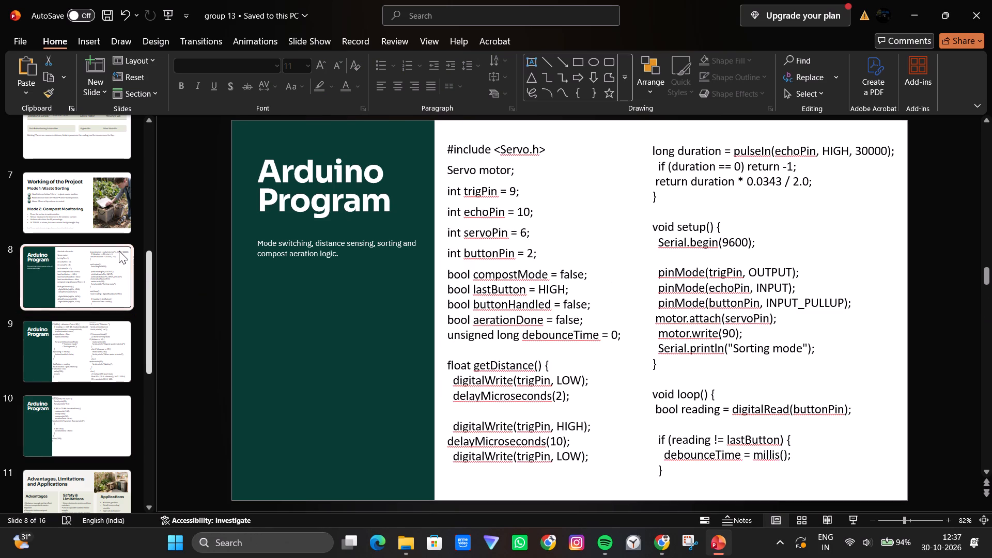
{"action": "left_click", "coordinate": [89, 344]}
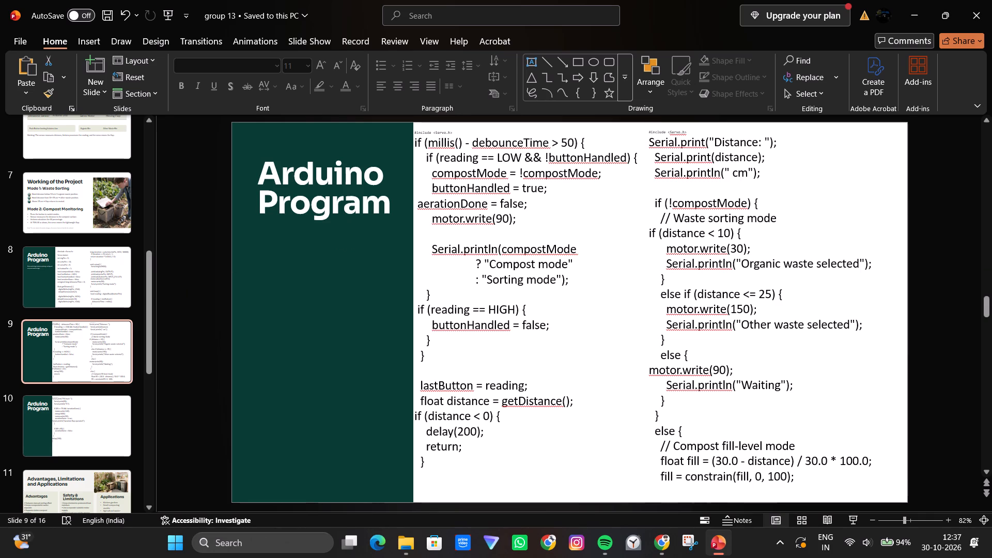
{"action": "left_click", "coordinate": [97, 300]}
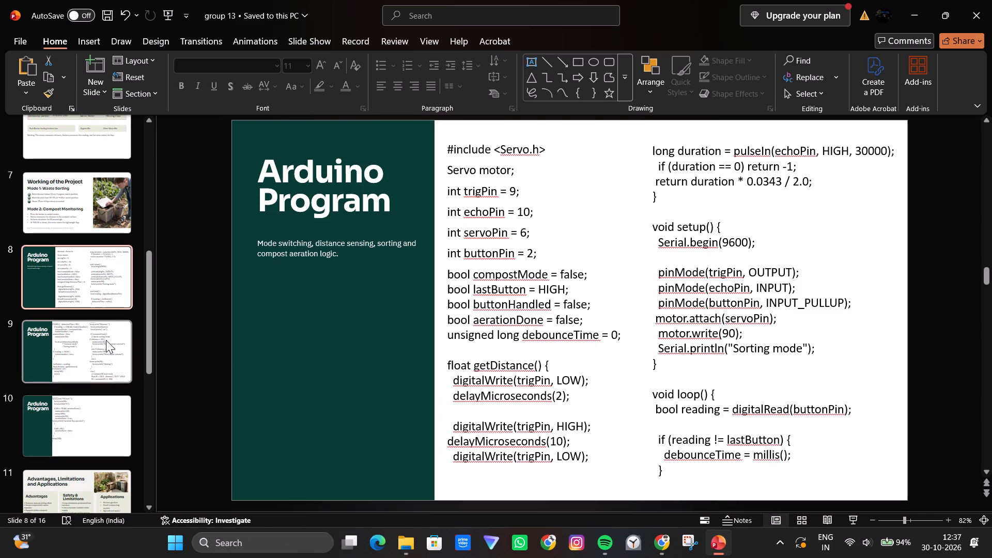
{"action": "left_click", "coordinate": [103, 376]}
{"action": "left_click", "coordinate": [102, 414]}
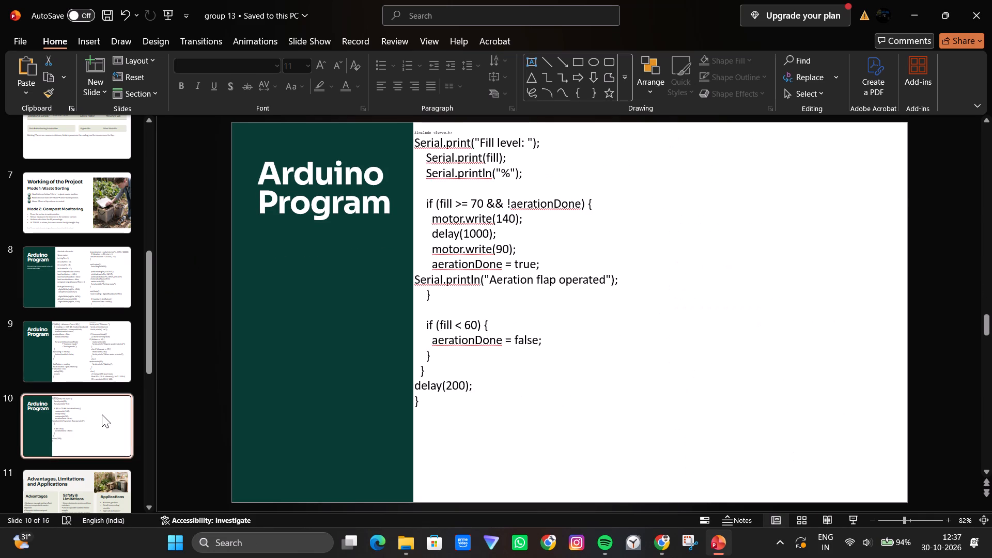
{"action": "left_click", "coordinate": [82, 487]}
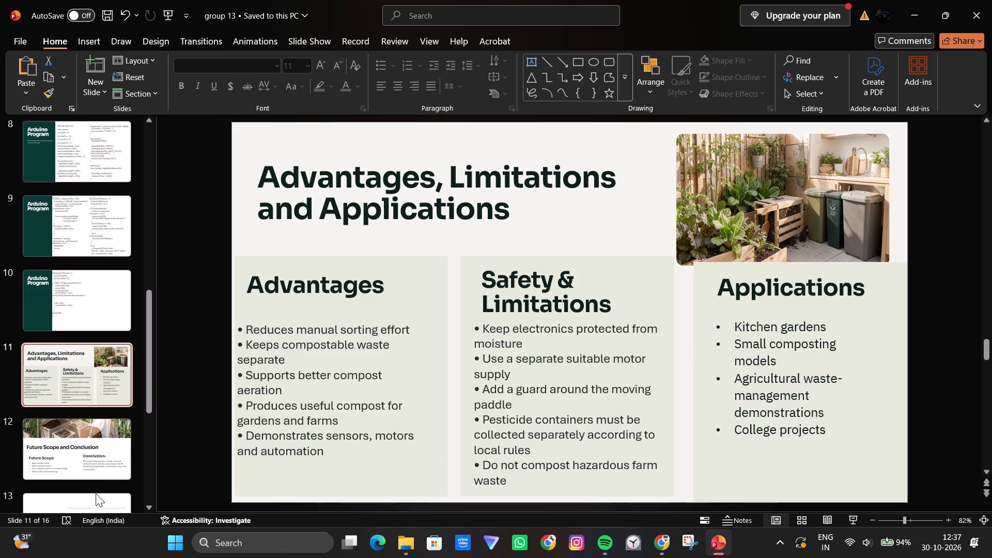
Delete the leftover "NEXT STEPS" section label overlapping the header photo on slide 12, Future Scope and Conclusion.
{"action": "left_click", "coordinate": [97, 493]}
{"action": "scroll", "coordinate": [82, 422], "scroll_direction": "down", "scroll_amount": 1}
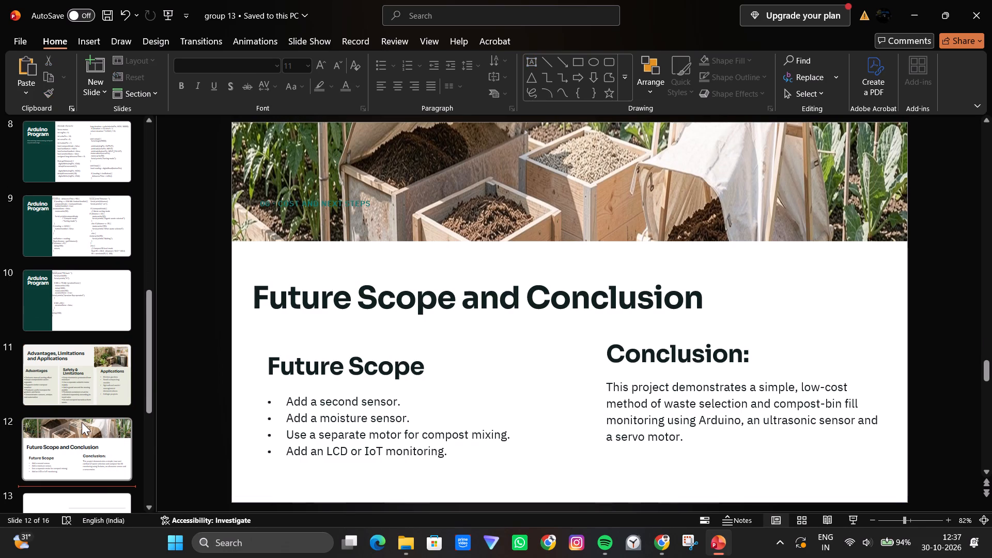
{"action": "scroll", "coordinate": [82, 422], "scroll_direction": "down", "scroll_amount": 1}
{"action": "left_click", "coordinate": [314, 206]}
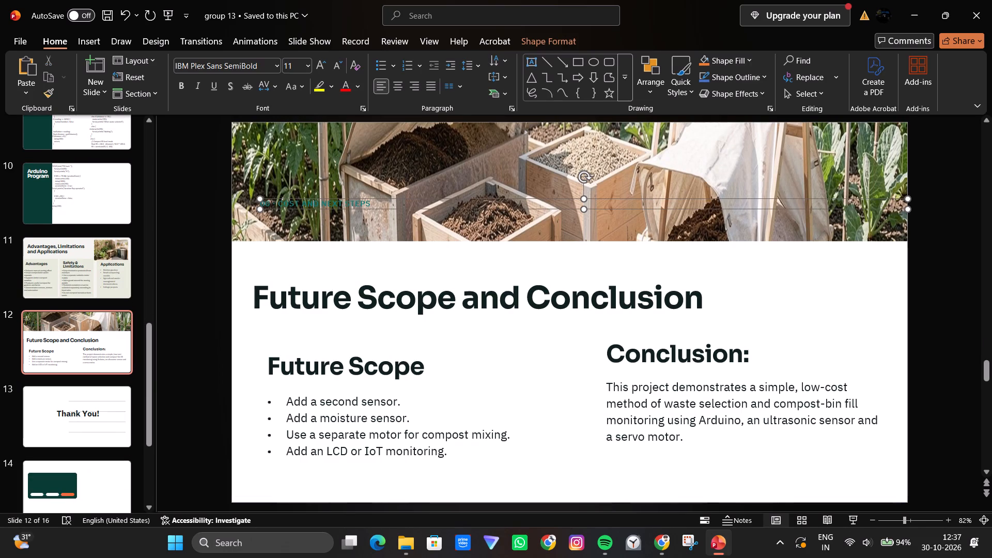
{"action": "left_click", "coordinate": [344, 199]}
{"action": "key", "text": "BackSpace"}
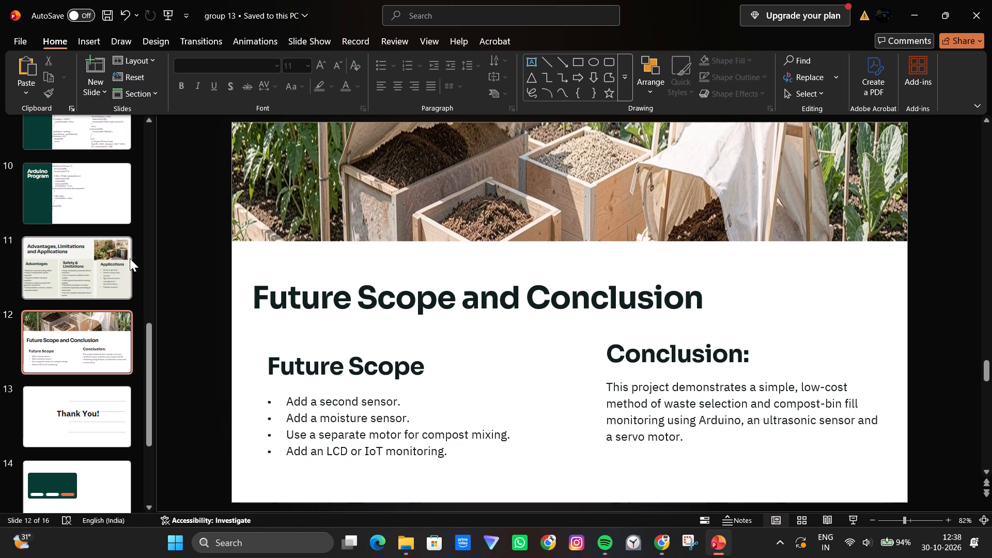
Look over the slide thumbnails across the whole deck, from the title slide to slide 16, for remaining clean-up.
{"action": "scroll", "coordinate": [126, 239], "scroll_direction": "up", "scroll_amount": 4}
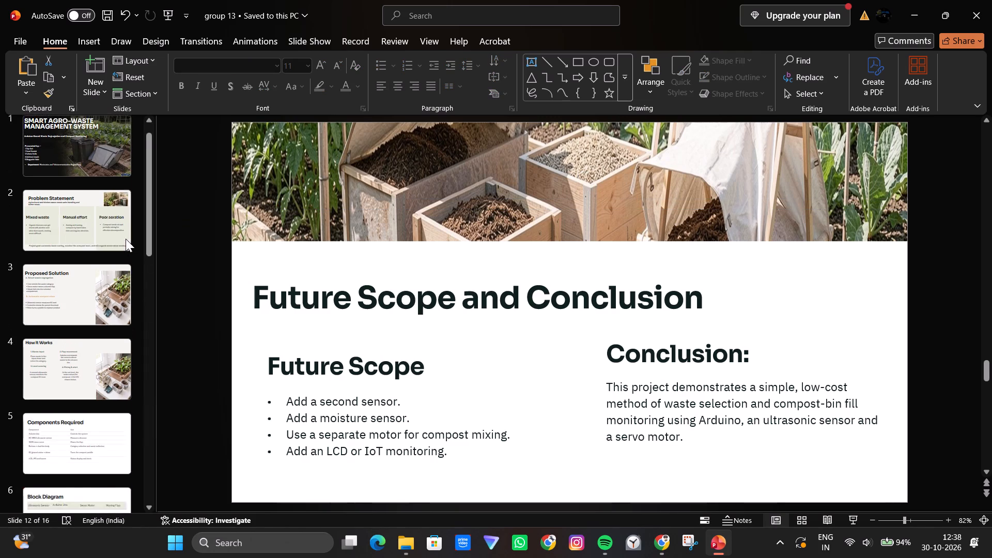
{"action": "scroll", "coordinate": [126, 239], "scroll_direction": "up", "scroll_amount": 6}
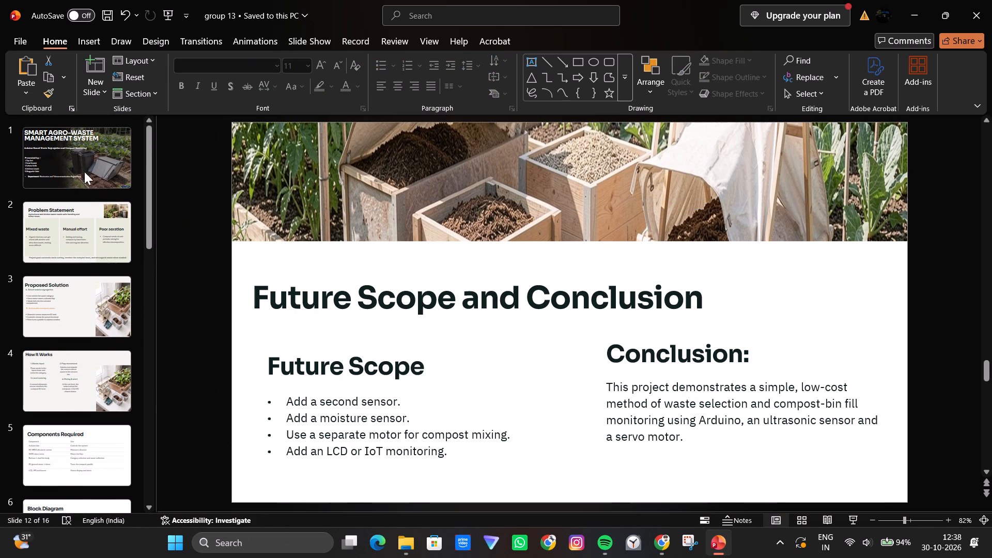
{"action": "scroll", "coordinate": [94, 180], "scroll_direction": "up", "scroll_amount": 1}
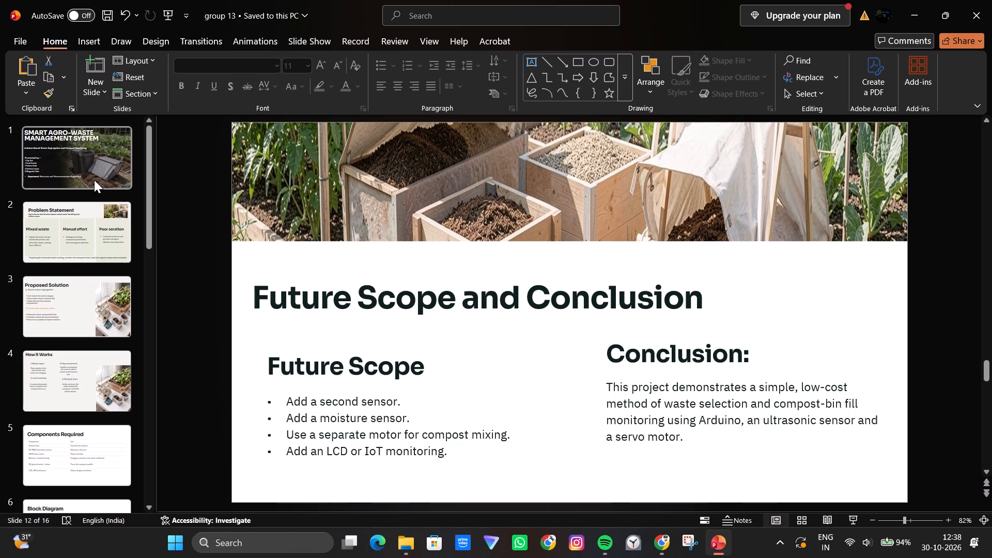
{"action": "scroll", "coordinate": [94, 180], "scroll_direction": "up", "scroll_amount": 2}
{"action": "scroll", "coordinate": [94, 180], "scroll_direction": "down", "scroll_amount": 6}
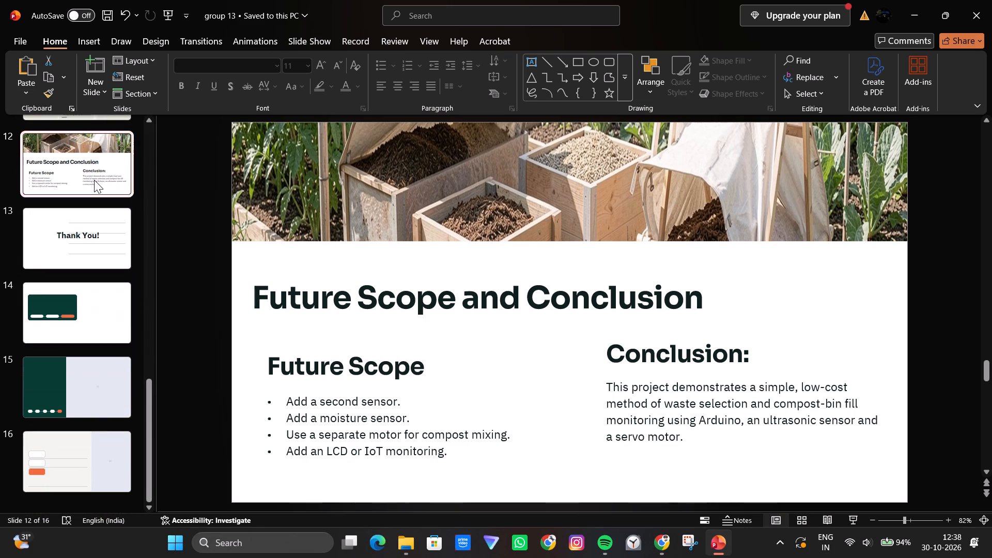
{"action": "scroll", "coordinate": [94, 180], "scroll_direction": "up", "scroll_amount": 8}
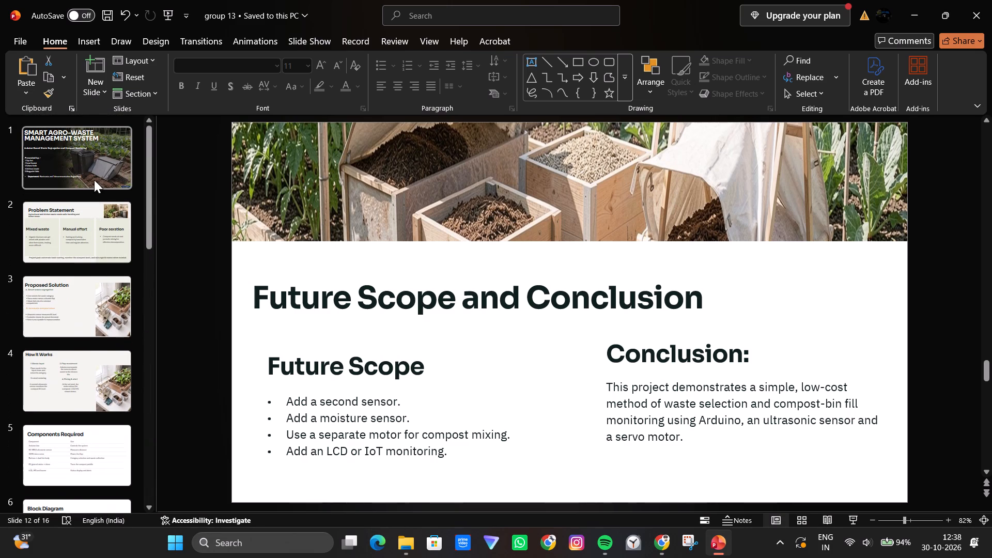
{"action": "scroll", "coordinate": [94, 180], "scroll_direction": "up", "scroll_amount": 1}
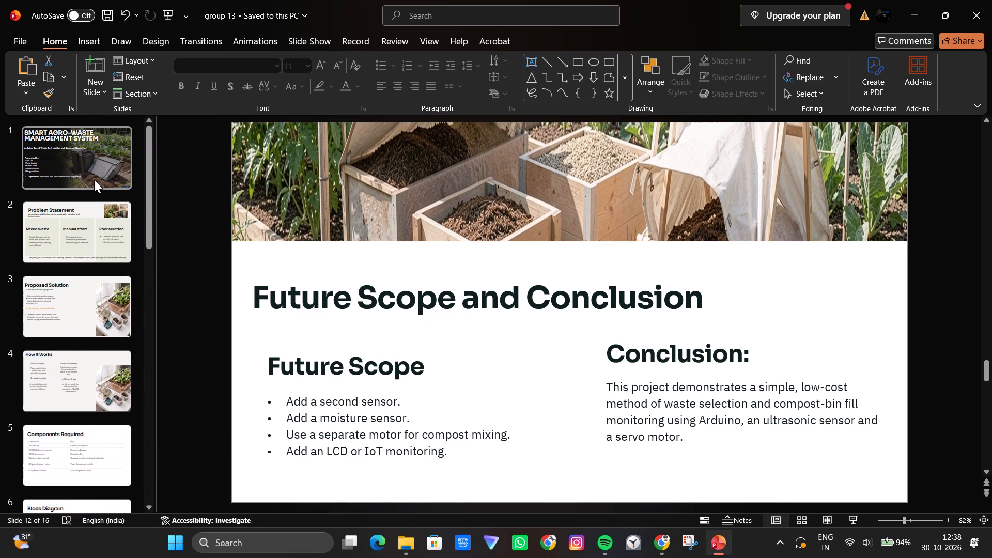
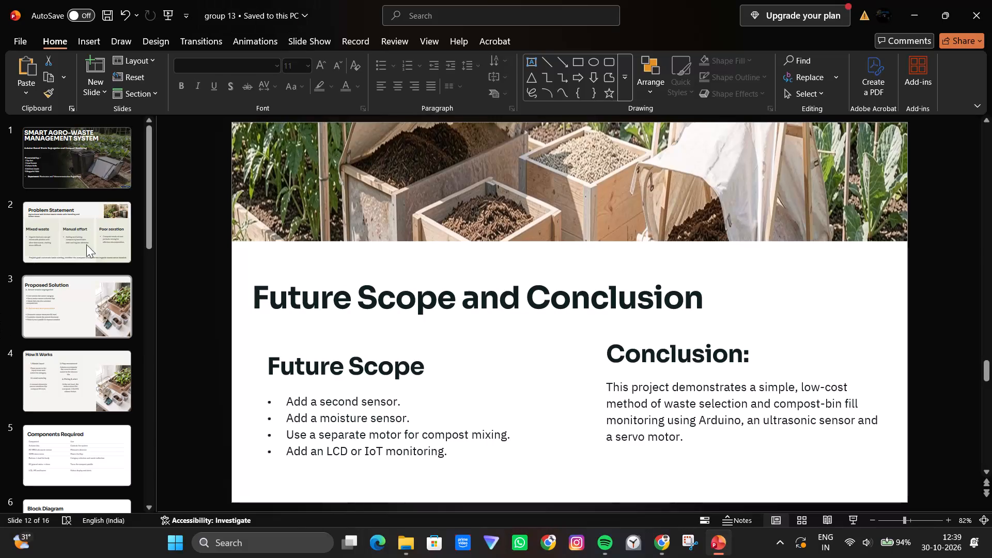
Open slide 2, Problem Statement, to check its layout.
{"action": "left_click", "coordinate": [84, 233]}
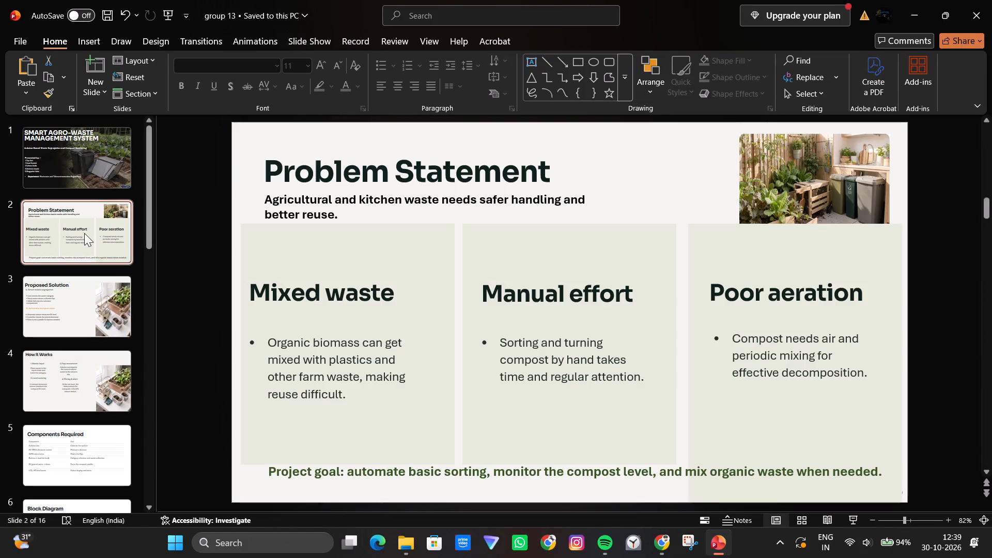
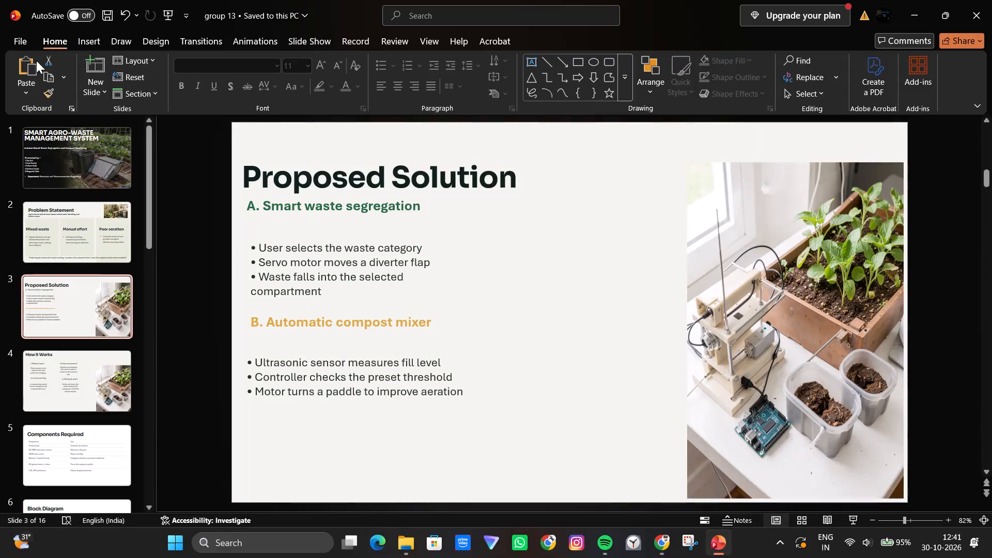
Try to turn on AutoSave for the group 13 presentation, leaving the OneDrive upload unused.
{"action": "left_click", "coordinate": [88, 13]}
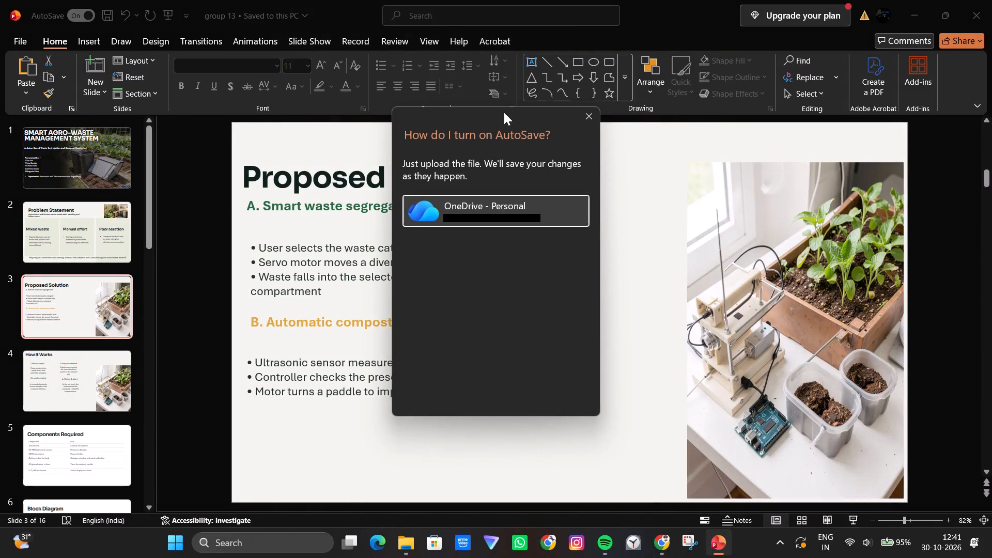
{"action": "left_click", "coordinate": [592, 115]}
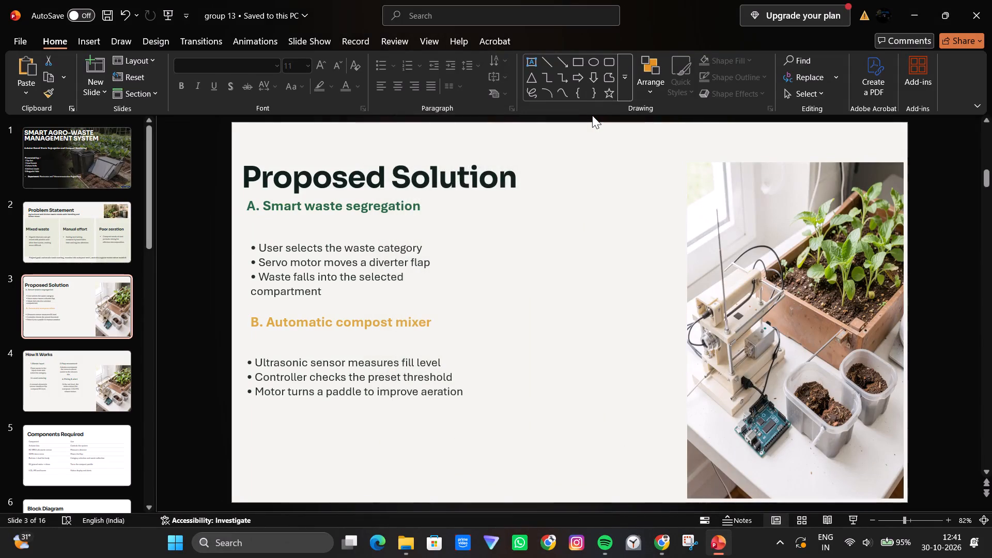
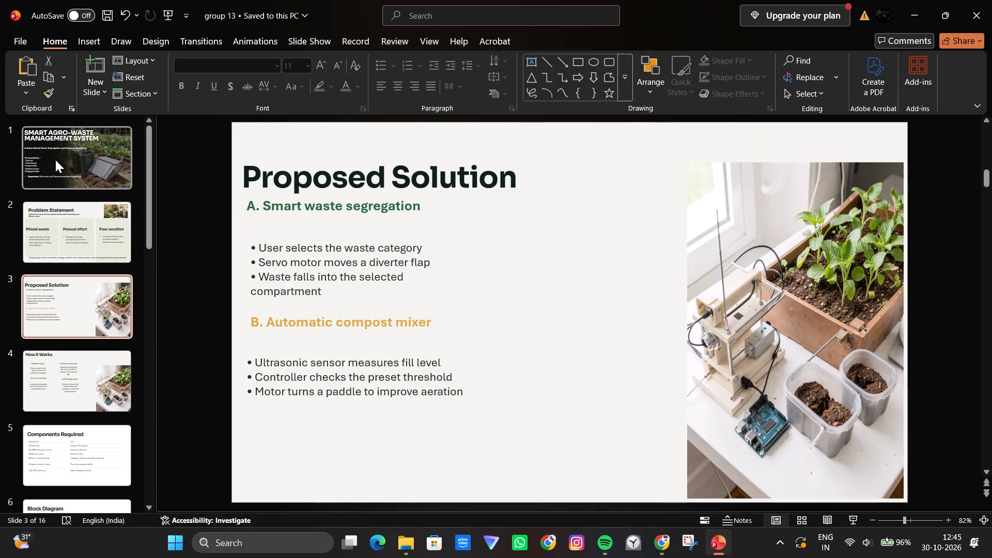
Review the How It Works slide and go on to the Components Required slide.
{"action": "left_click", "coordinate": [48, 393]}
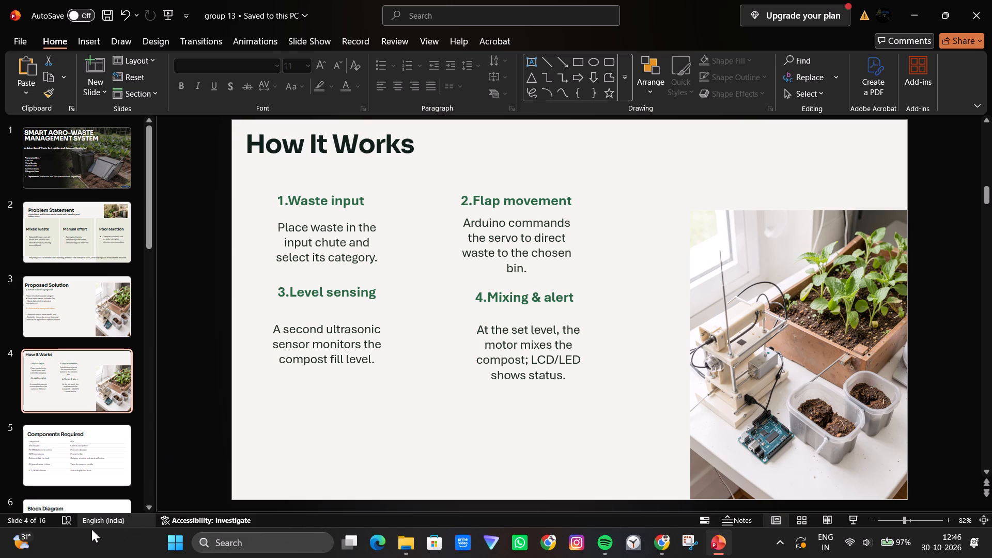
{"action": "left_click", "coordinate": [71, 465]}
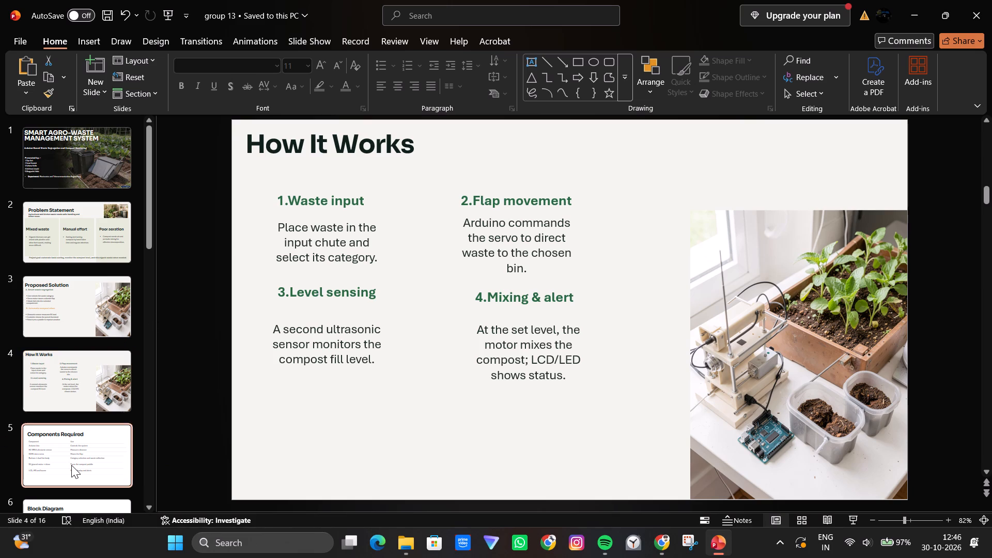